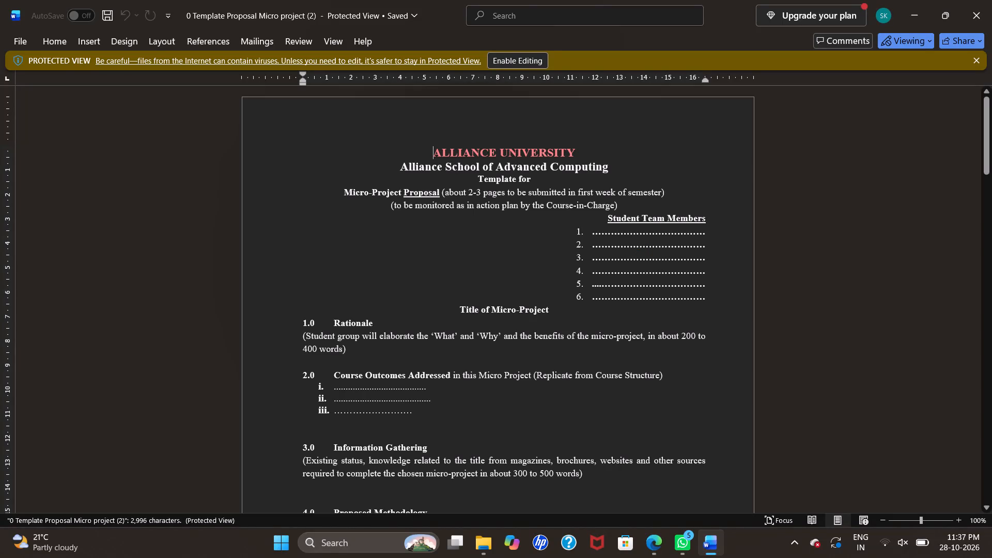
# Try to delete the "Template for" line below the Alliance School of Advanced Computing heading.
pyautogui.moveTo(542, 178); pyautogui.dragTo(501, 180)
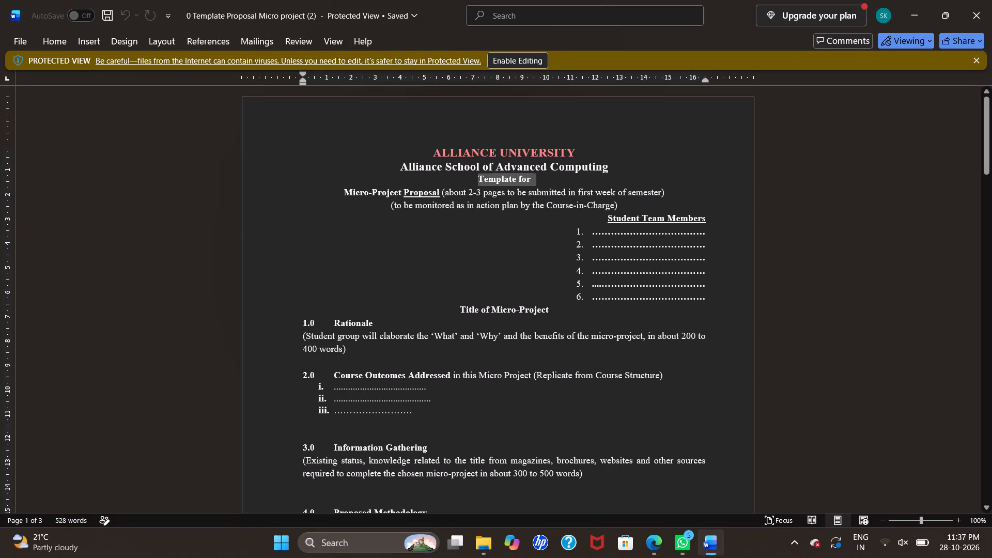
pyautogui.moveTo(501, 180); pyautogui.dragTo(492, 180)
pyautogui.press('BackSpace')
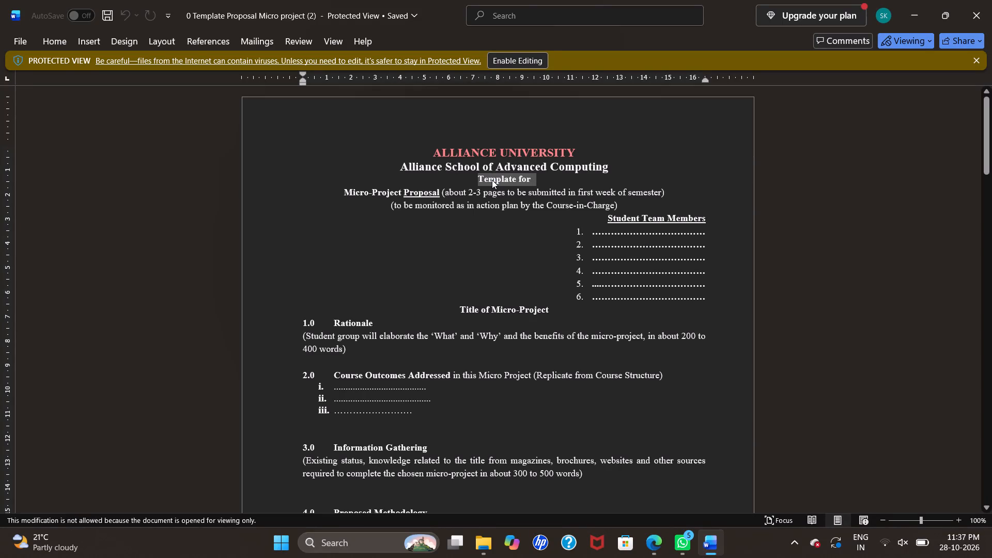
# Enable editing of the protected micro-project proposal template document.
pyautogui.click(521, 65)
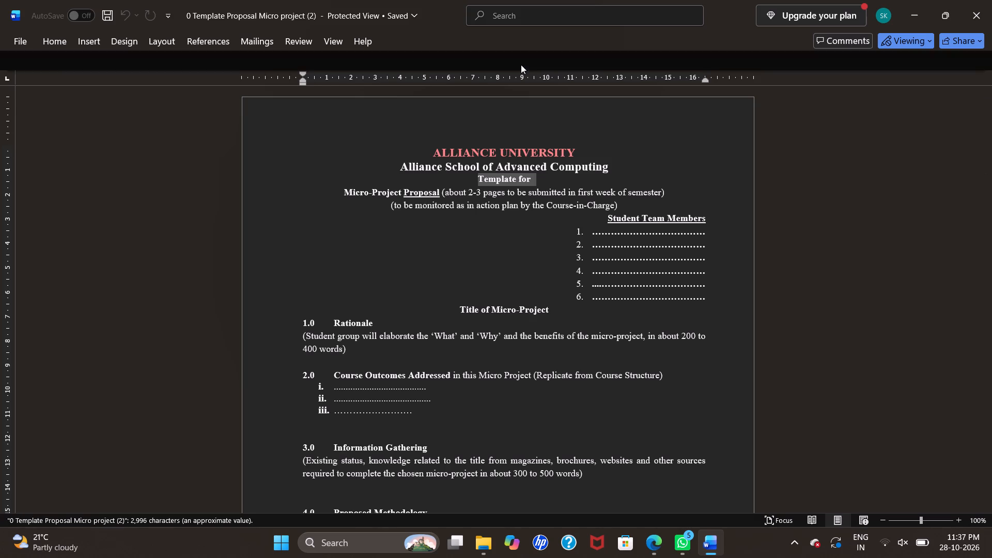
# Select the "Template for" line below the Alliance School of Advanced Computing heading.
pyautogui.moveTo(541, 223); pyautogui.dragTo(477, 216)
pyautogui.click(500, 225)
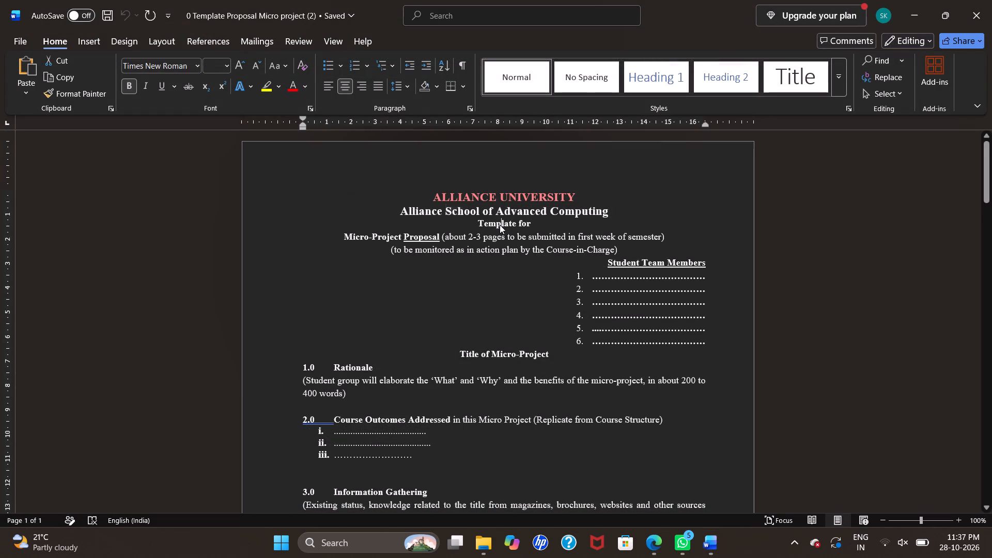
# Replace the "Template for", Micro-Project Proposal and monitoring-note lines under the school name with two line breaks above Student Team Members.
pyautogui.moveTo(538, 224); pyautogui.dragTo(465, 225)
pyautogui.press('BackSpace')
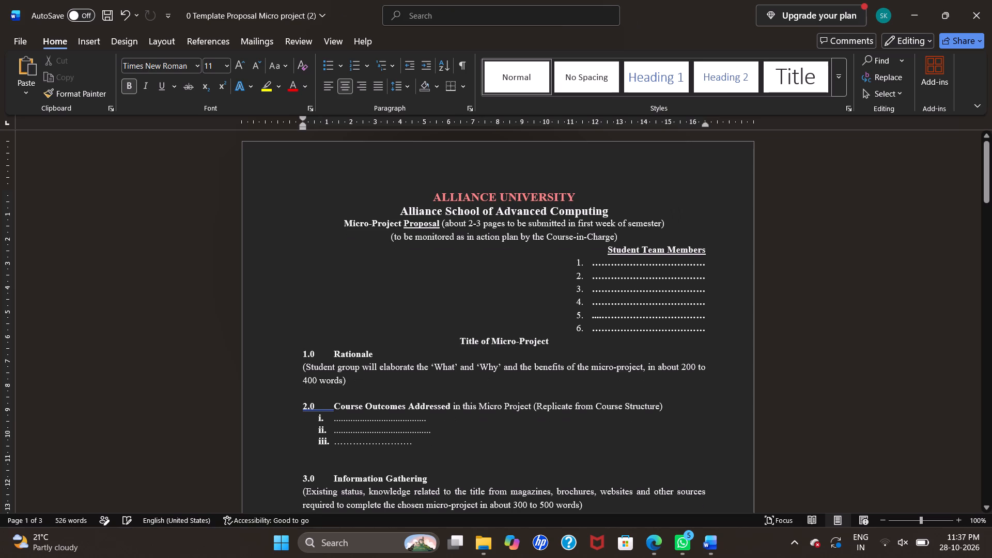
pyautogui.moveTo(337, 219); pyautogui.dragTo(525, 230)
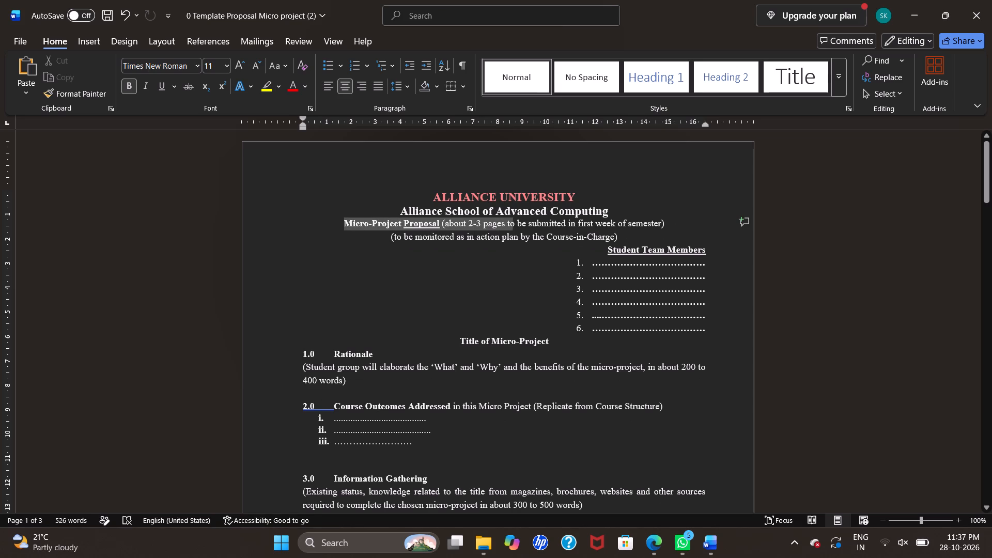
pyautogui.moveTo(525, 230); pyautogui.dragTo(616, 234)
pyautogui.press('BackSpace')
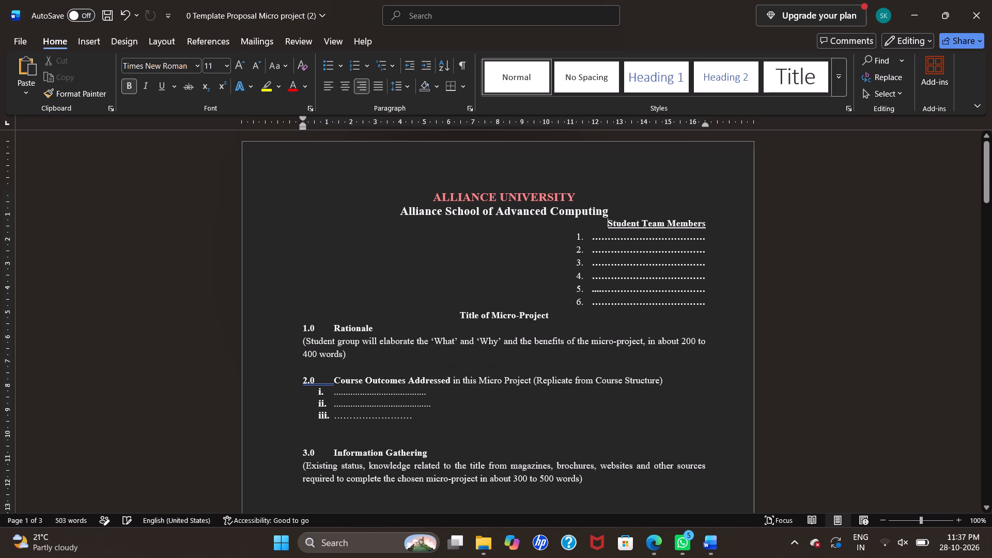
pyautogui.hotkey('shift', 'Return')
pyautogui.hotkey('shift', 'Return')
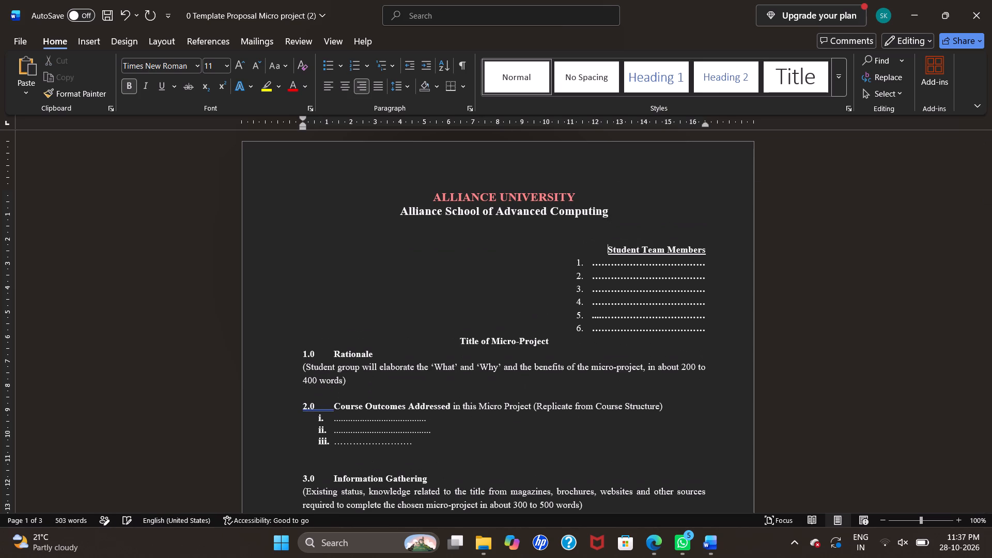
# Enter the first student's full name and registration number, separated by a hyphen, in item 1 of the team members list.
pyautogui.click(593, 259)
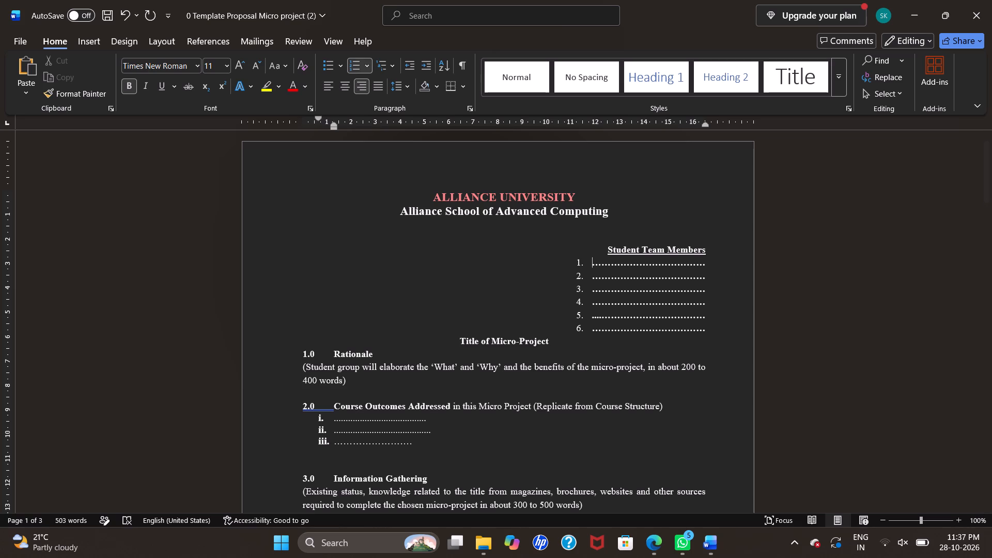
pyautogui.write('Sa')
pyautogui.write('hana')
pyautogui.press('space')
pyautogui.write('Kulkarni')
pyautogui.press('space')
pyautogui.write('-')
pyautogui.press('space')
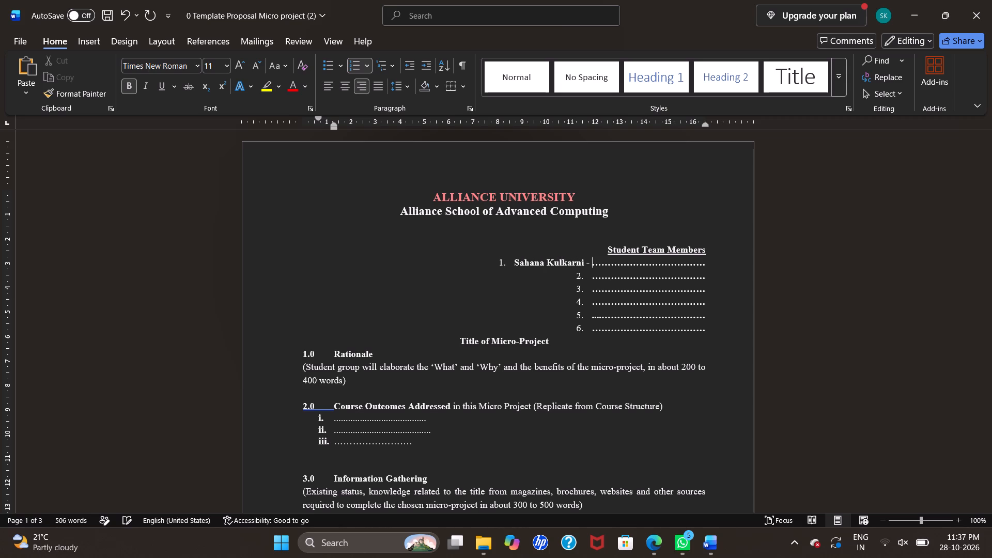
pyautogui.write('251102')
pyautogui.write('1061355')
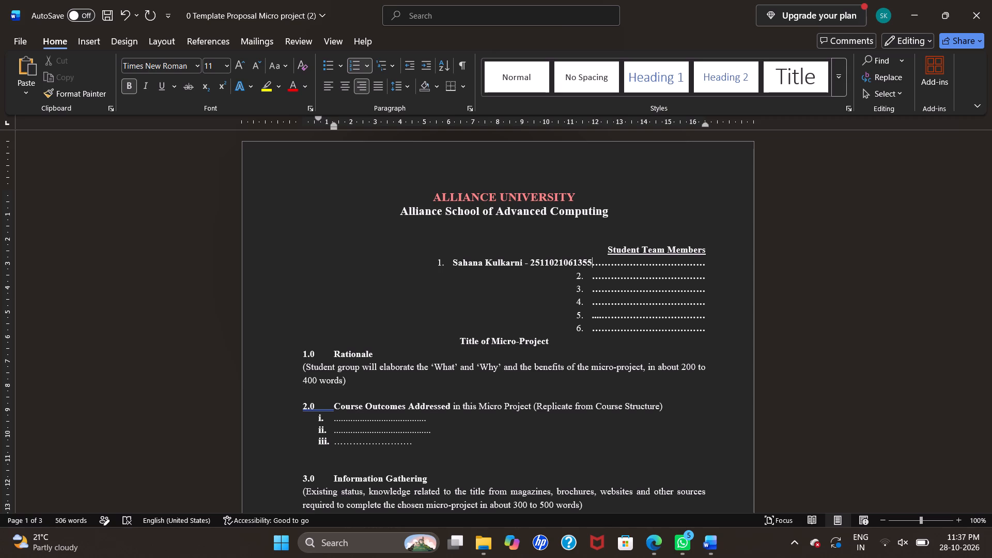
# Enter the second student's name and registration number, separated by a hyphen, in item 2 of the team members list.
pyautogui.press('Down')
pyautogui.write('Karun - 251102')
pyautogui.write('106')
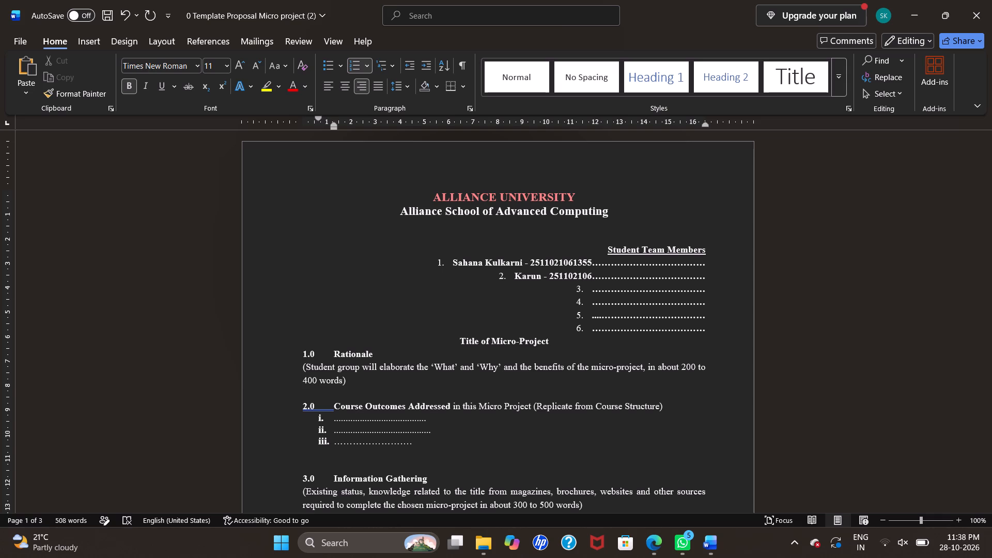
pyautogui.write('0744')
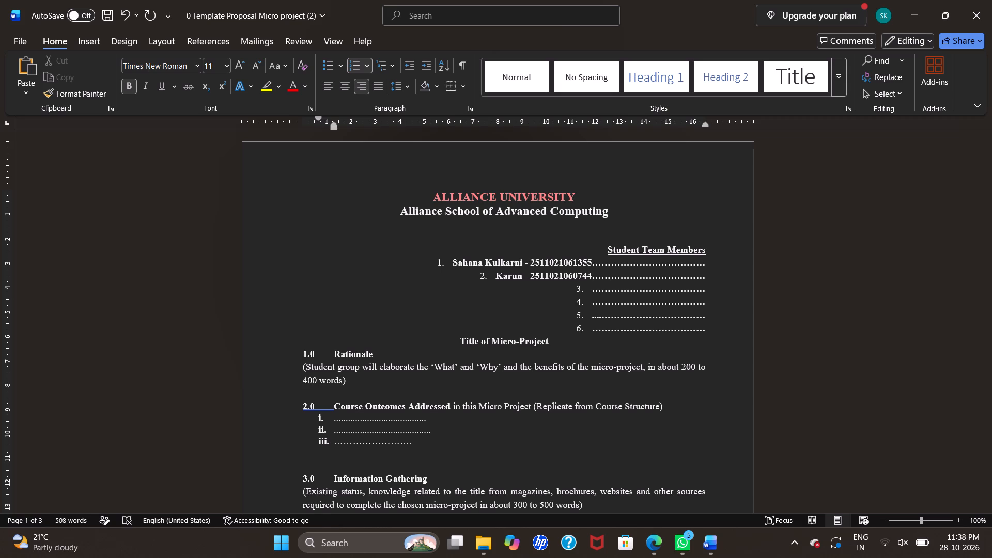
# Delete the dotted placeholder following the second team member's registration number.
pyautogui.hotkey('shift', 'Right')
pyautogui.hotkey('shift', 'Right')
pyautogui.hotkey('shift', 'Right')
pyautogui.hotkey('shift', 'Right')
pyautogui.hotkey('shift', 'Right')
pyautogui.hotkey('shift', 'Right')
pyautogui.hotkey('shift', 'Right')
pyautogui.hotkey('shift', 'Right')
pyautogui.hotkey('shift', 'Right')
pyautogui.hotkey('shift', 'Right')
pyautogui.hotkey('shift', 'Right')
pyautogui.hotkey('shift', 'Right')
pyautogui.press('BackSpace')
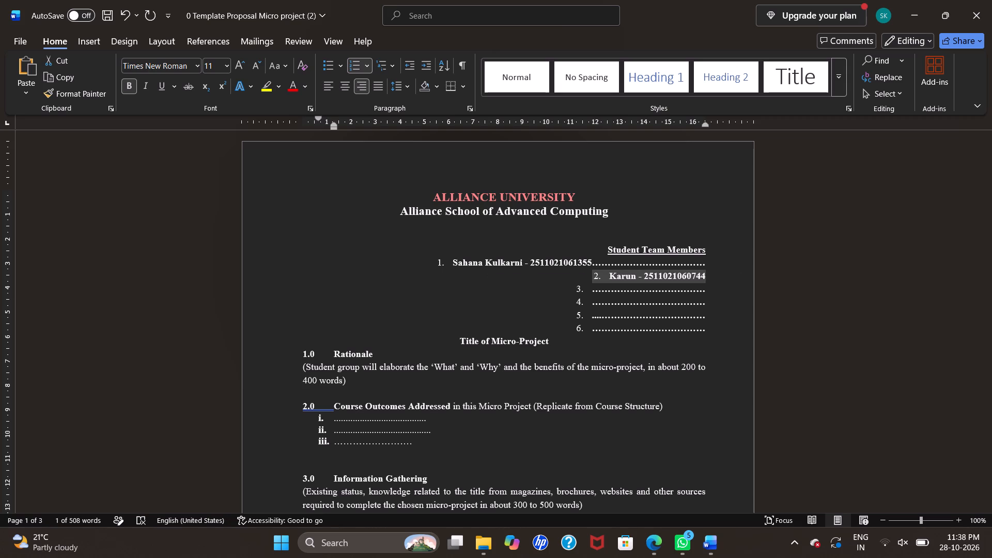
# Delete the dotted placeholder following the first team member's registration number.
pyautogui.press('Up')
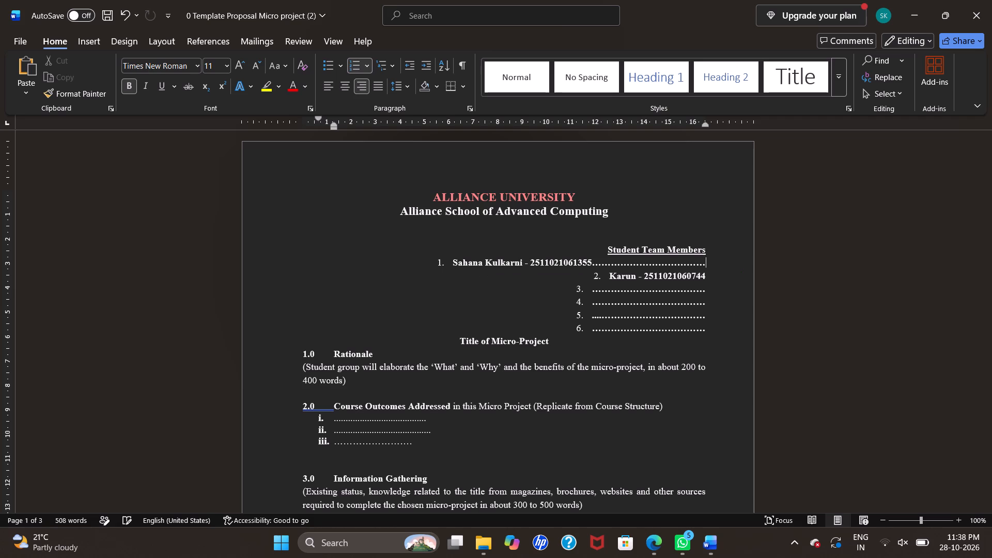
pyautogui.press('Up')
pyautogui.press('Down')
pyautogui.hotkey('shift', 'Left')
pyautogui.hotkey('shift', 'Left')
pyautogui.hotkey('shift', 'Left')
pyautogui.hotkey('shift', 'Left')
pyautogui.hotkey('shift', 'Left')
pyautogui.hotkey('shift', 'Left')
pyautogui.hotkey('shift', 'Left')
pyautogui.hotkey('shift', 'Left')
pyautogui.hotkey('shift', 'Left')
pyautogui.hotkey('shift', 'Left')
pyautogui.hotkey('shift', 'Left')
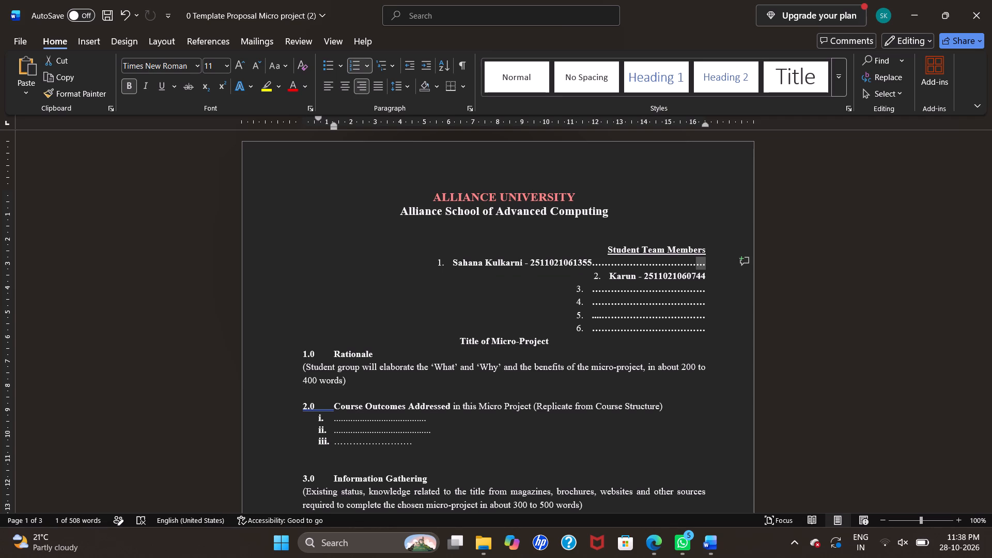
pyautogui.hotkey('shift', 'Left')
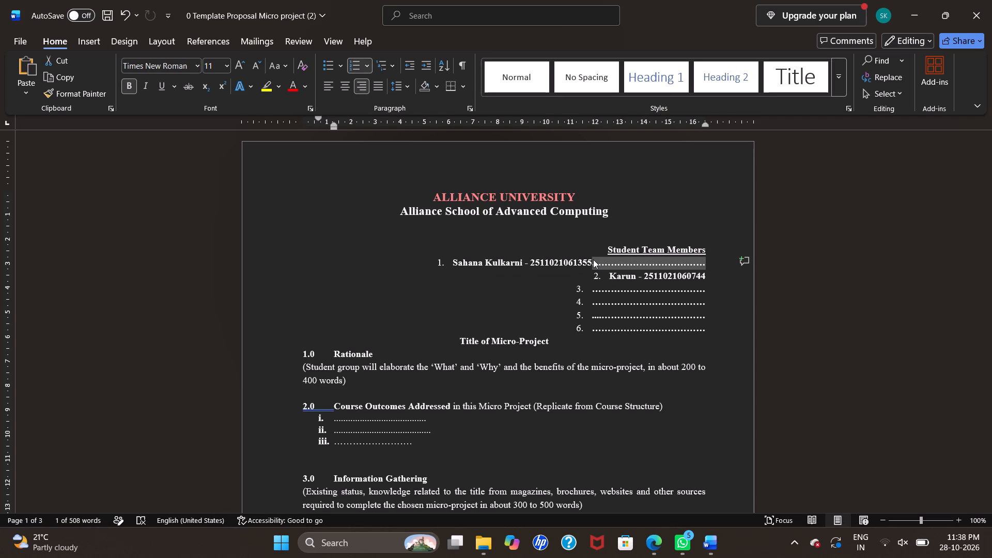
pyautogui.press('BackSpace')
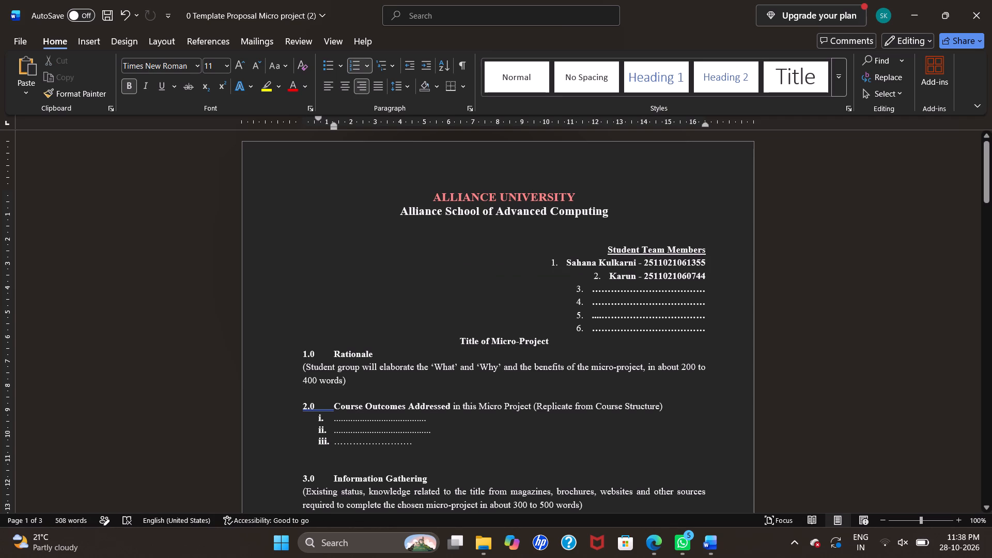
# Remove the unused team member items 3 to 6 and add a line break before the "Title of Micro-Project" line.
pyautogui.moveTo(570, 289); pyautogui.dragTo(624, 324)
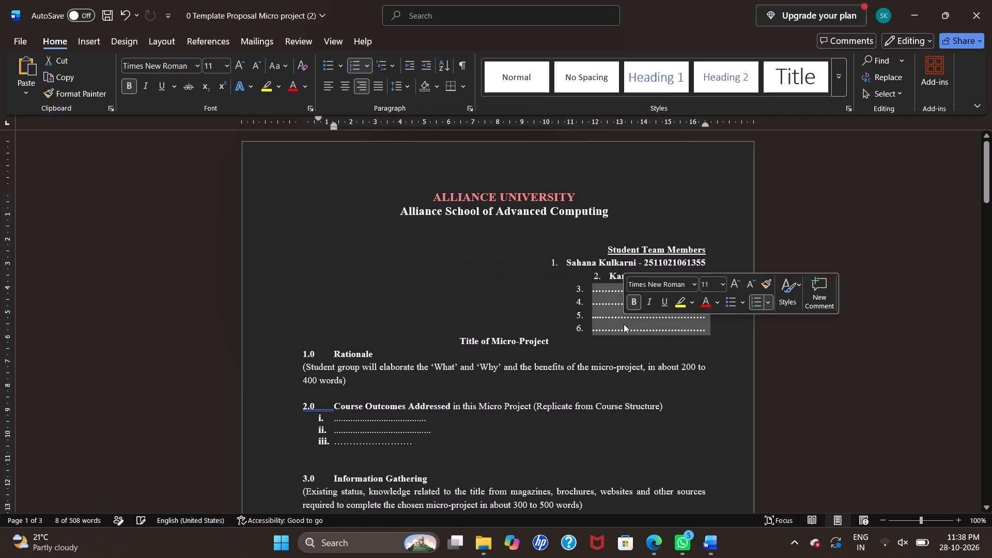
pyautogui.press('BackSpace')
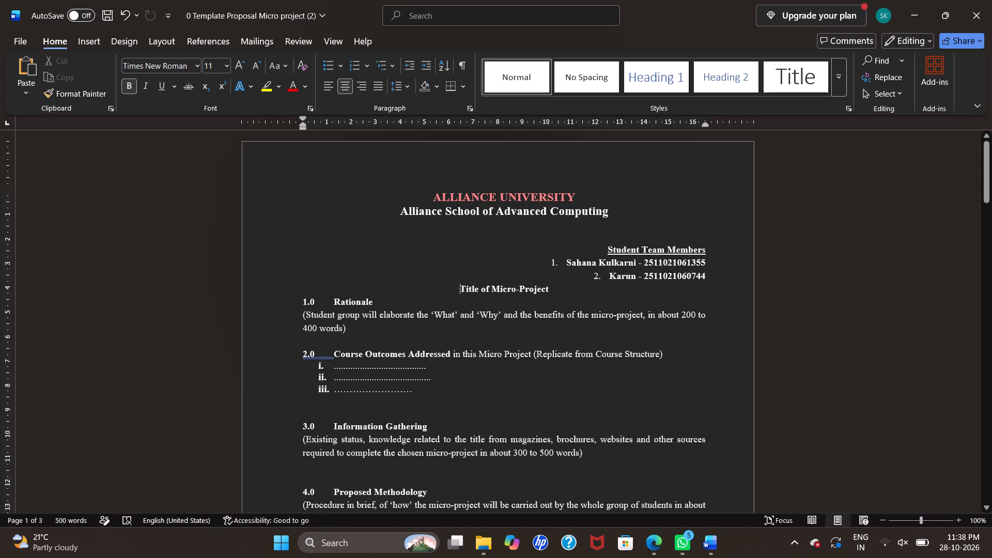
pyautogui.click(711, 280)
pyautogui.hotkey('shift', 'Return')
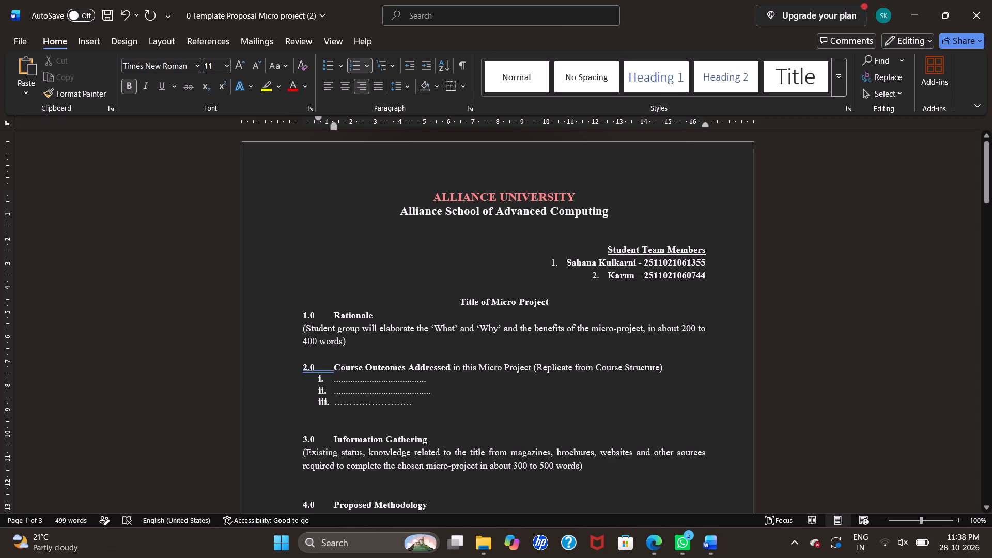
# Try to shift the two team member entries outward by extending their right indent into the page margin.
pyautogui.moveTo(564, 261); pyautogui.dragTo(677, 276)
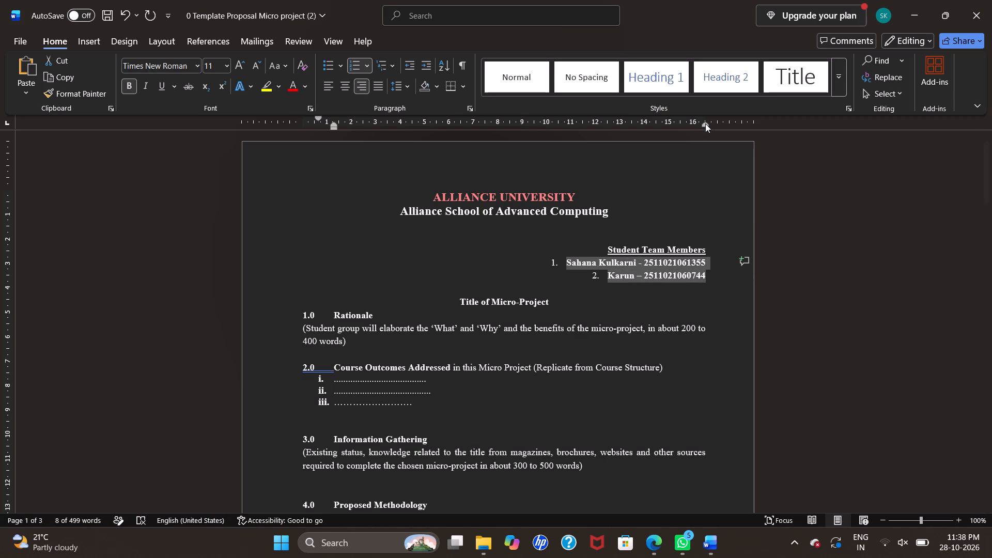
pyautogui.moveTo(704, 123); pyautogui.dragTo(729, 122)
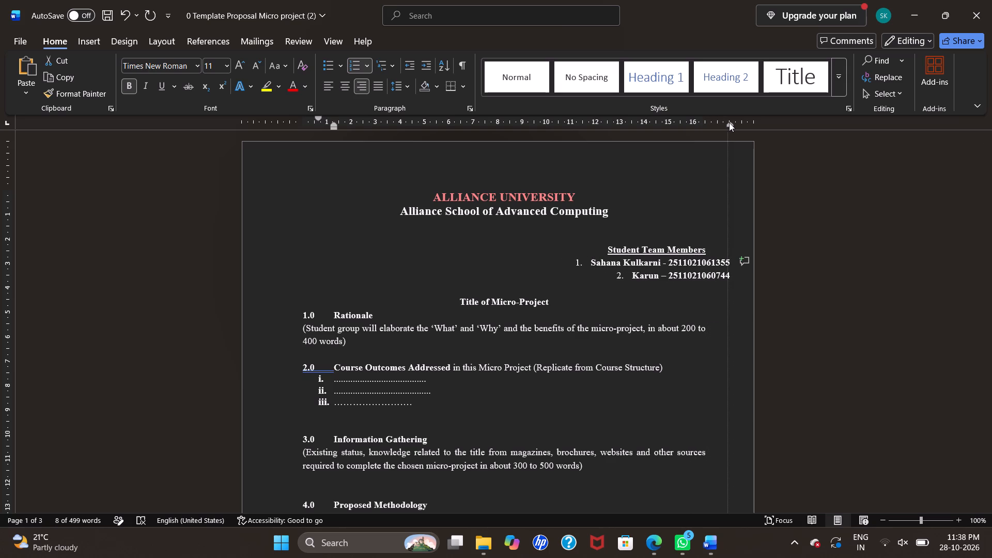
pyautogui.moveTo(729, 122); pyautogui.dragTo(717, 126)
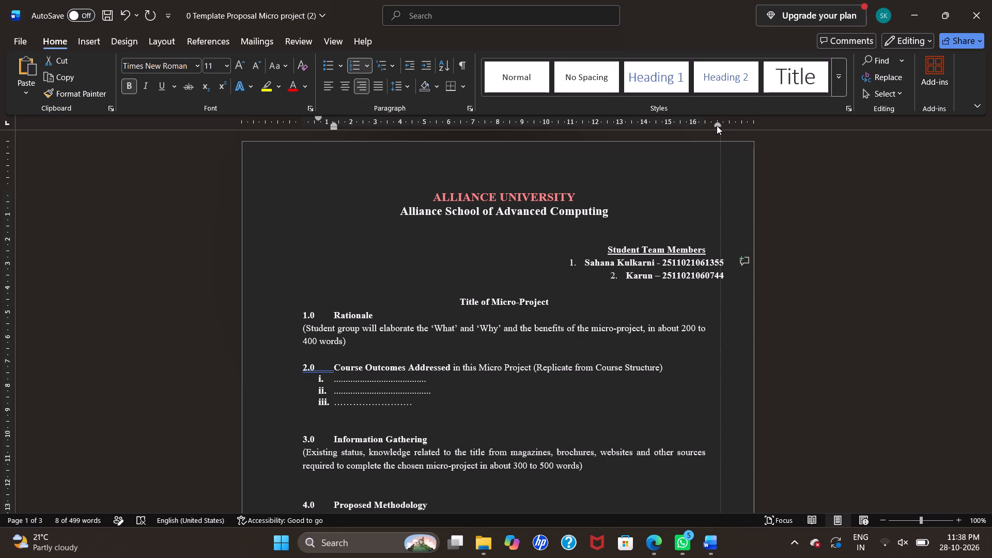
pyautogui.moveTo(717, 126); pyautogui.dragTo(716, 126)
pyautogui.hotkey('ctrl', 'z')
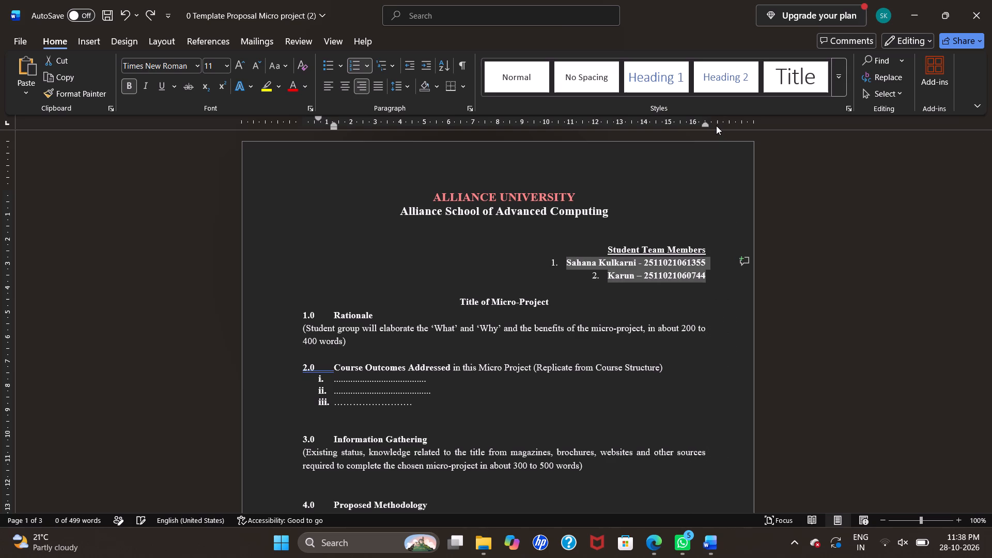
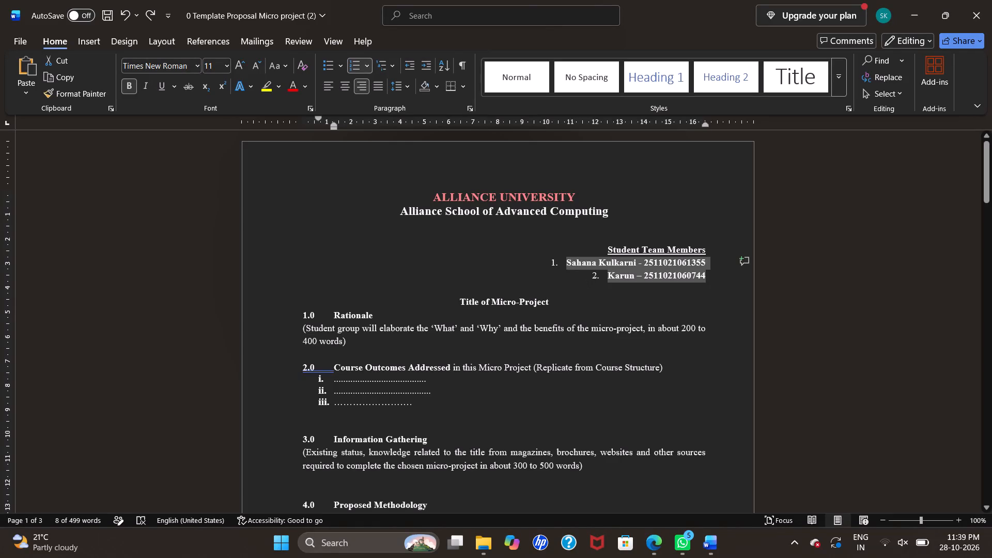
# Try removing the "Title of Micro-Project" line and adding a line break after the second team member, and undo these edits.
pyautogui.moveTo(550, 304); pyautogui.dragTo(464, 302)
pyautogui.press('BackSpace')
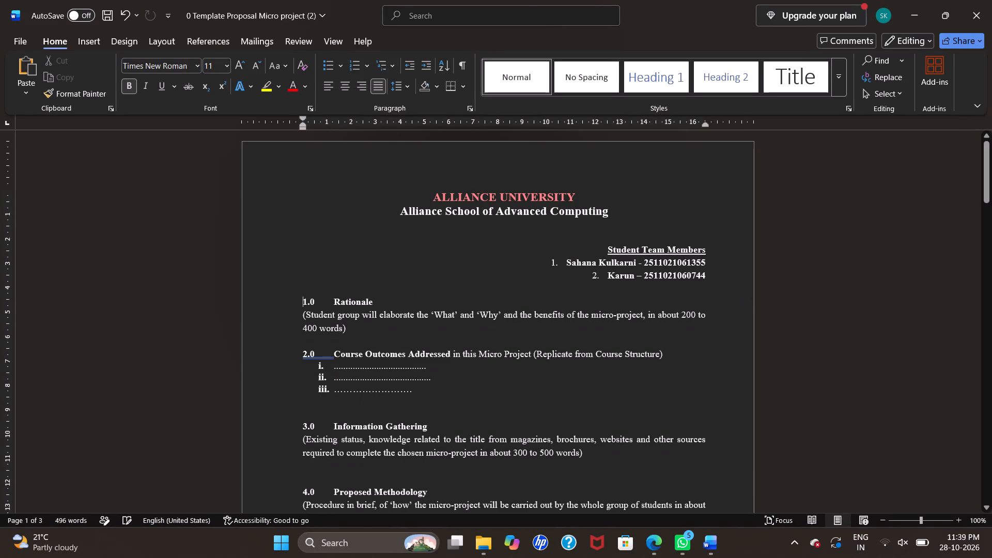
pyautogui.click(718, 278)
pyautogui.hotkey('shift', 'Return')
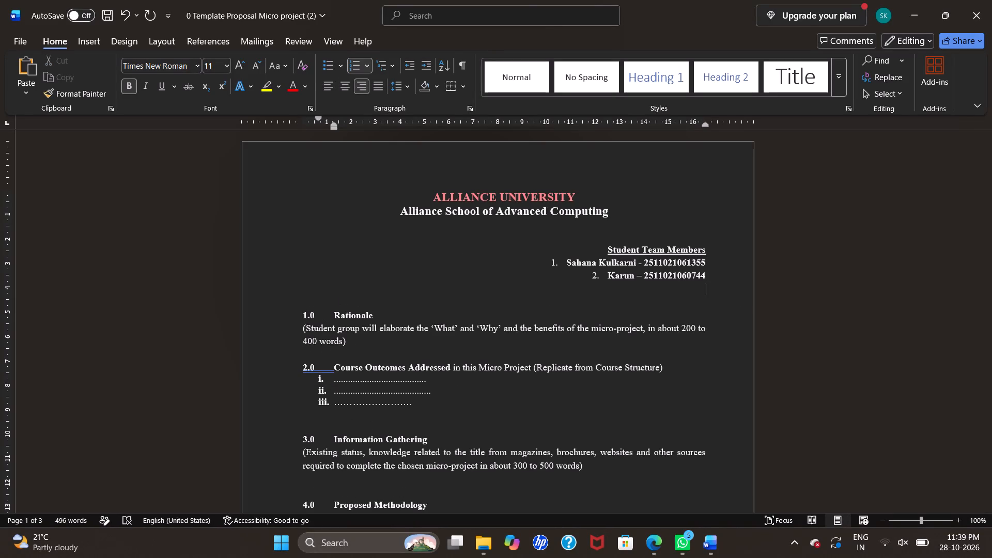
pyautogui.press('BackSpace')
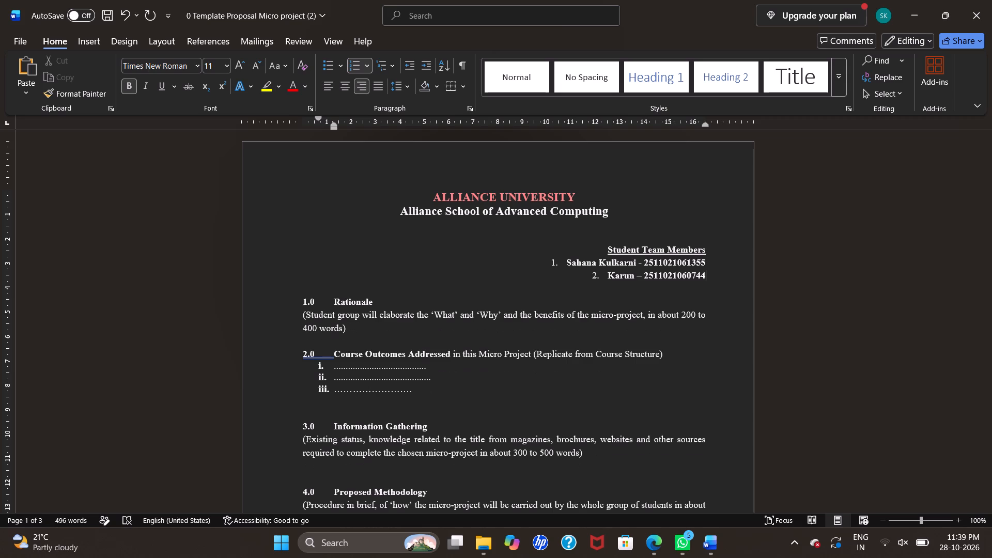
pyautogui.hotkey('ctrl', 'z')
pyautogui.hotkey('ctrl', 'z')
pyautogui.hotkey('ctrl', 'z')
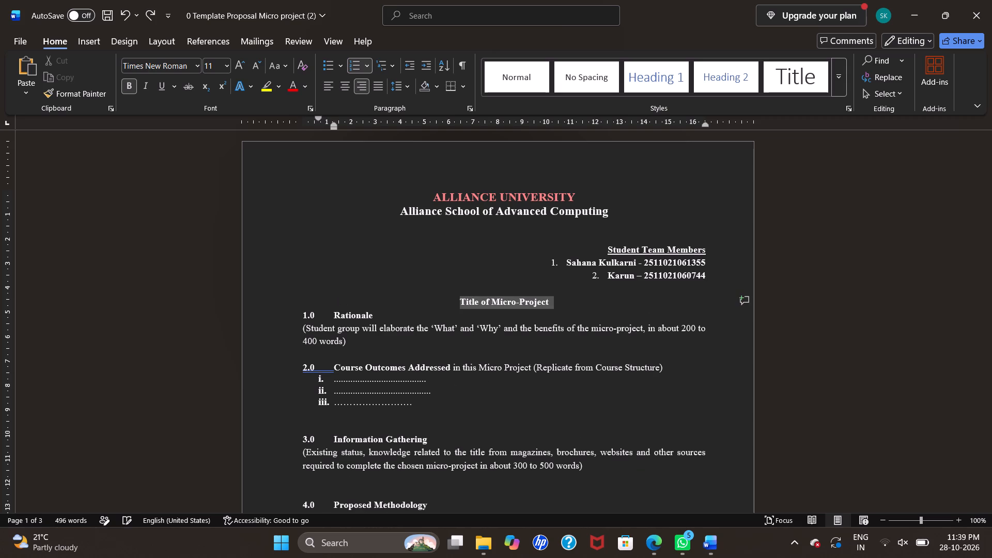
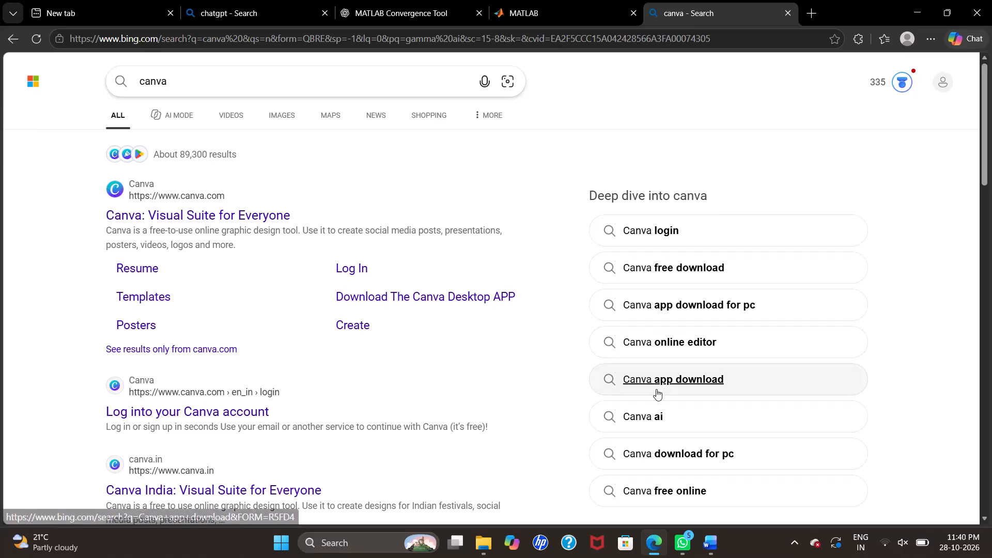
# In Word, paste the title "Develop a numerical convergence visualization tool using iterative root-finding methods for analyzing algorithm performance and convergence characteristics" before "Title of Micro-Project".
pyautogui.click(710, 541)
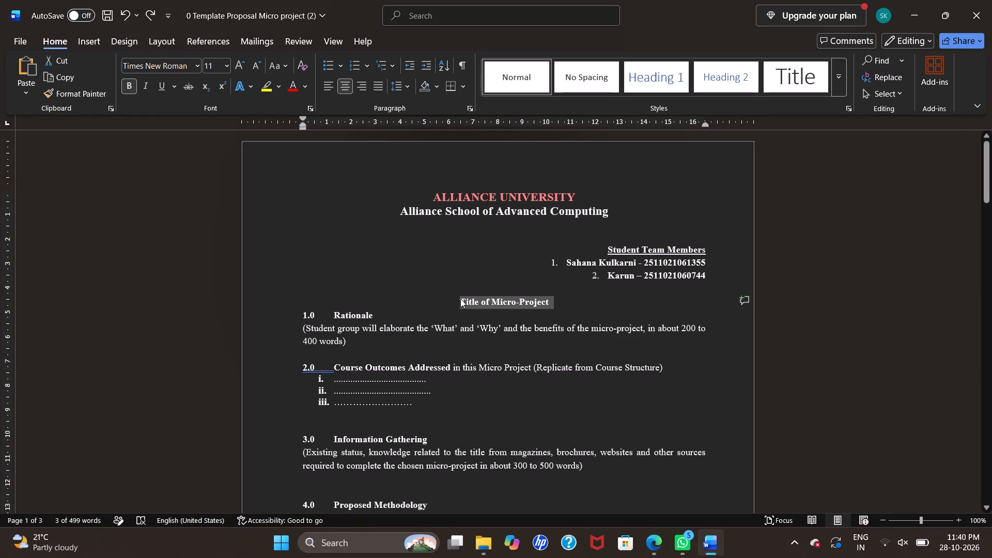
pyautogui.click(460, 297)
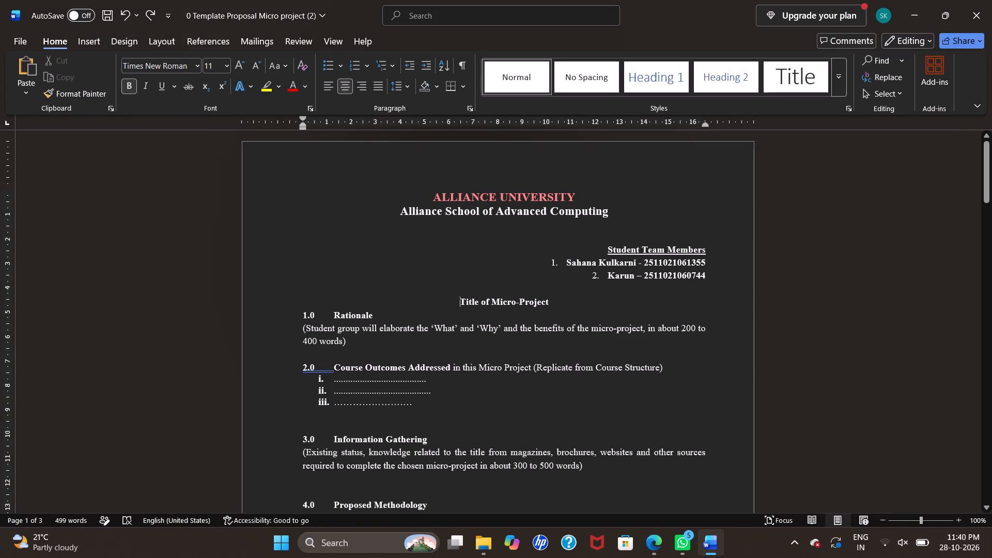
pyautogui.hotkey('ctrl', 'v')
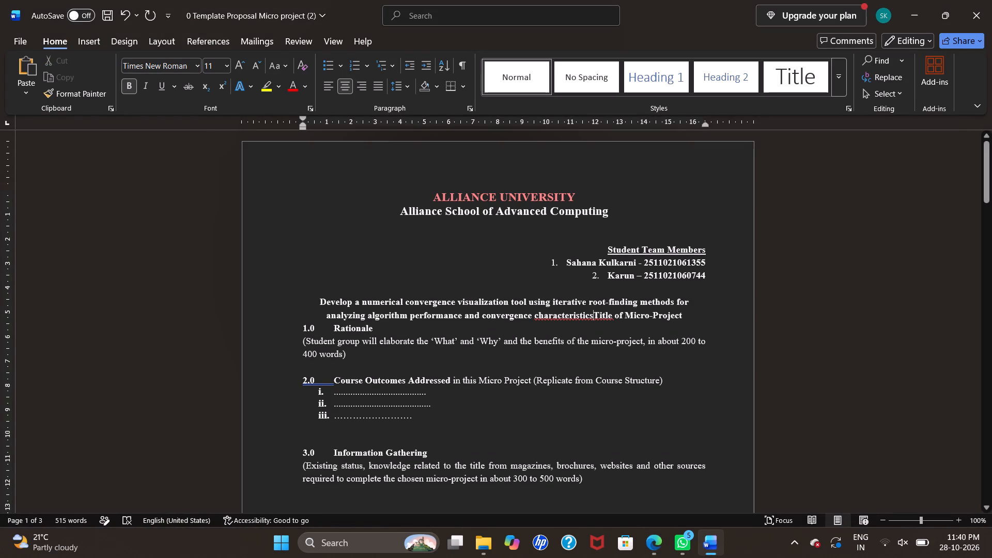
# Delete the leftover "Title of Micro-Project" placeholder text at the end of the pasted project title.
pyautogui.hotkey('shift', 'Right')
pyautogui.hotkey('shift', 'Right')
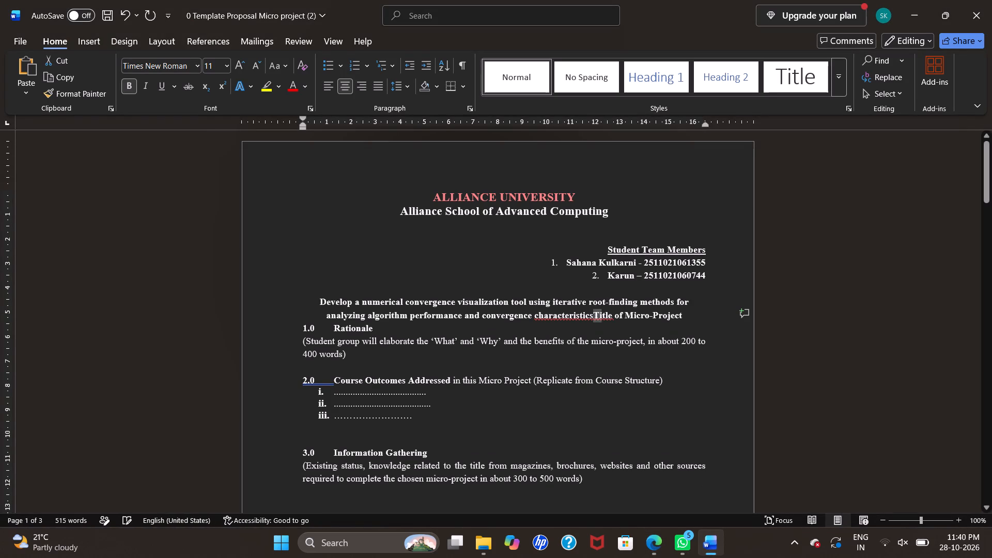
pyautogui.hotkey('shift', 'Right')
pyautogui.hotkey('shift', 'Right')
pyautogui.hotkey('shift', 'Right')
pyautogui.hotkey('shift', 'Right')
pyautogui.hotkey('shift', 'Right')
pyautogui.hotkey('shift', 'Right')
pyautogui.hotkey('shift', 'Right')
pyautogui.hotkey('shift', 'Right')
pyautogui.hotkey('shift', 'Right')
pyautogui.hotkey('shift', 'Right')
pyautogui.hotkey('shift', 'Right')
pyautogui.hotkey('shift', 'Right')
pyautogui.hotkey('shift', 'Right')
pyautogui.hotkey('shift', 'Right')
pyautogui.hotkey('shift', 'Right')
pyautogui.hotkey('shift', 'Right')
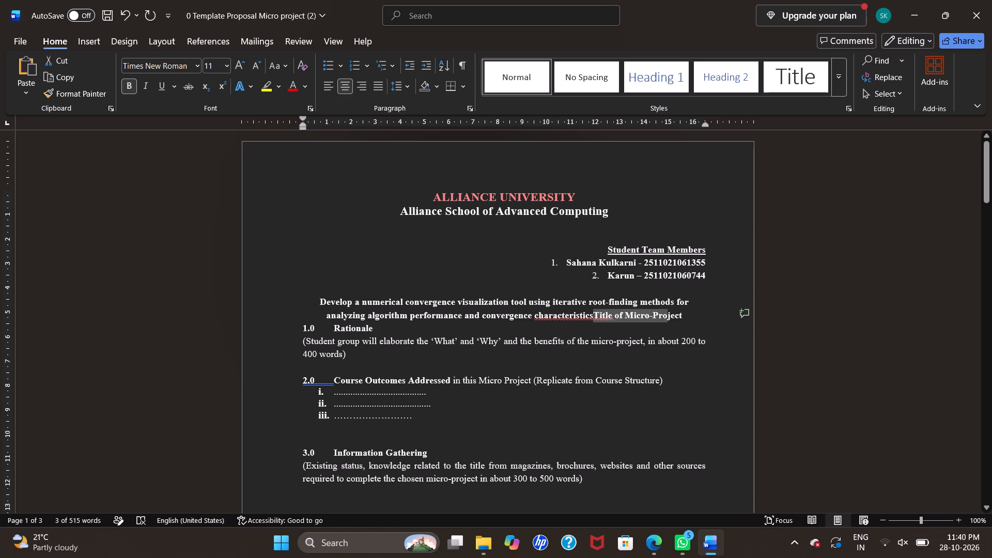
pyautogui.hotkey('shift', 'Right')
pyautogui.hotkey('shift', 'Right')
pyautogui.hotkey('shift', 'Right')
pyautogui.hotkey('shift', 'Right')
pyautogui.hotkey('shift', 'Right')
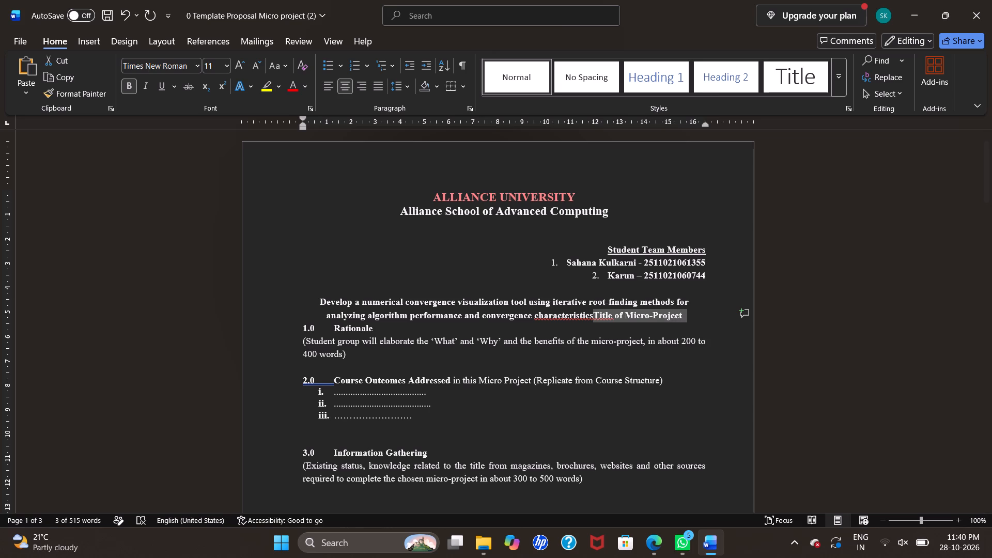
pyautogui.press('BackSpace')
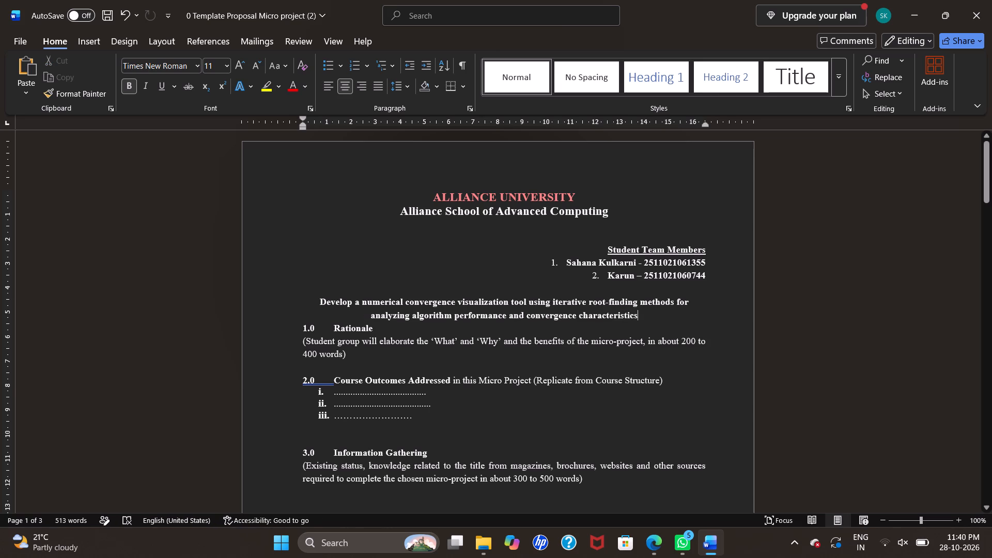
# Add two line breaks after the project title to separate it from the 1.0 Rationale heading.
pyautogui.hotkey('shift', 'Return')
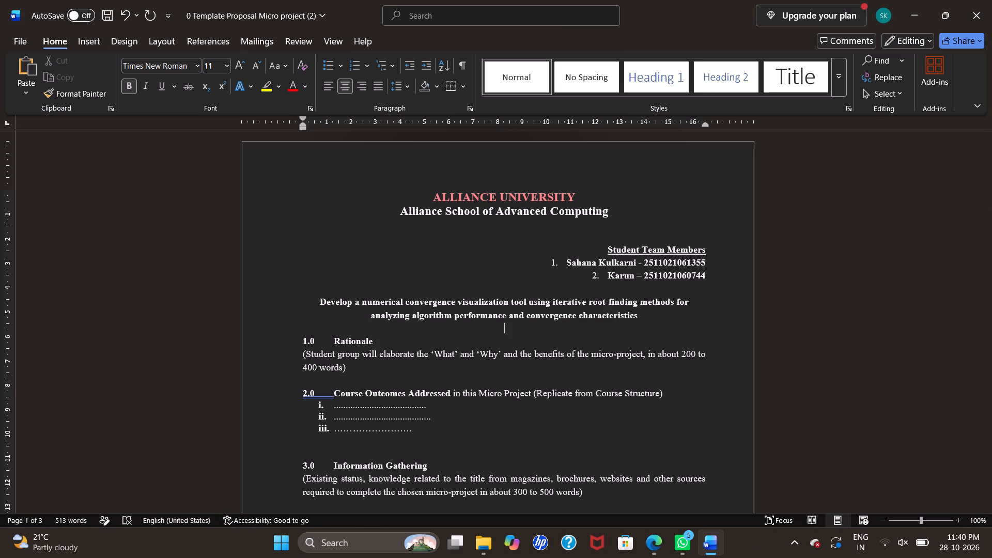
pyautogui.hotkey('shift', 'Return')
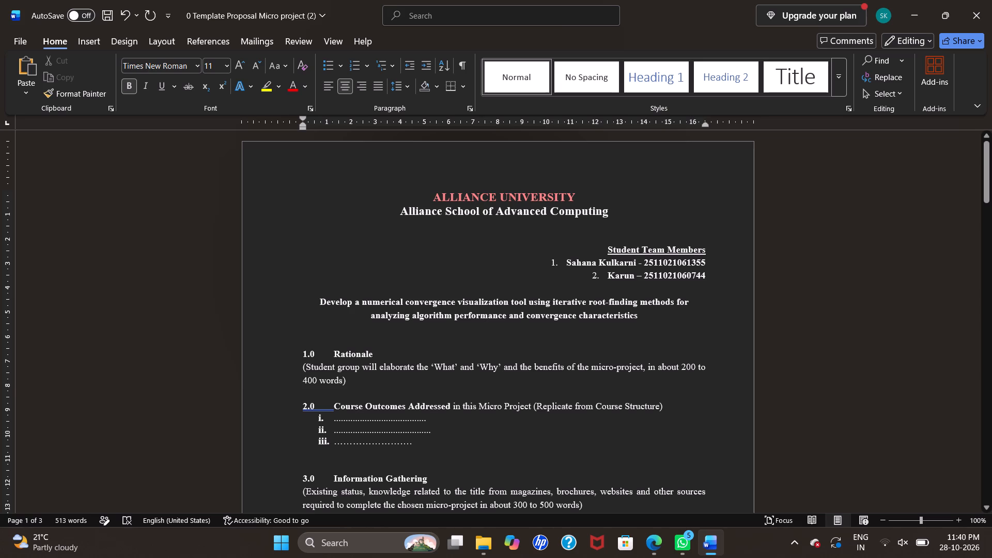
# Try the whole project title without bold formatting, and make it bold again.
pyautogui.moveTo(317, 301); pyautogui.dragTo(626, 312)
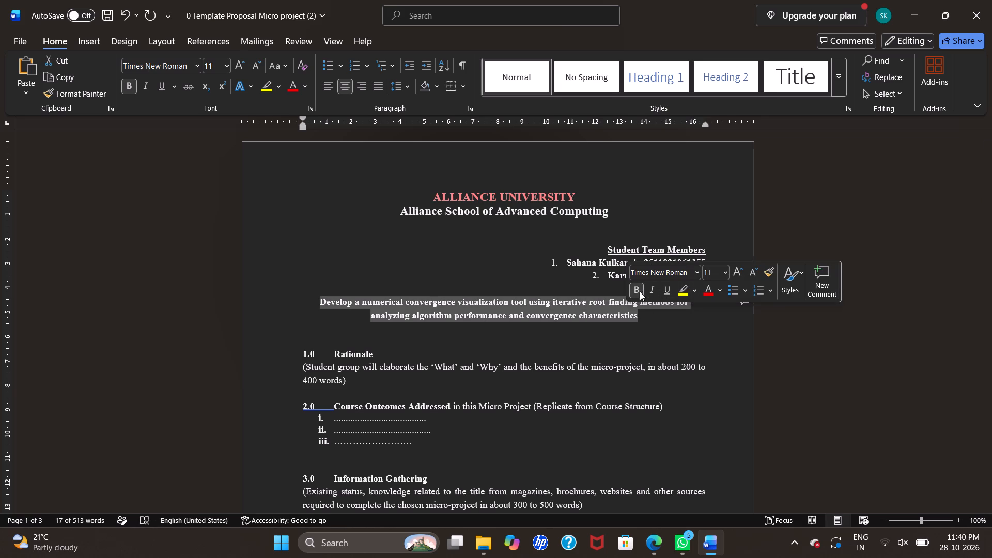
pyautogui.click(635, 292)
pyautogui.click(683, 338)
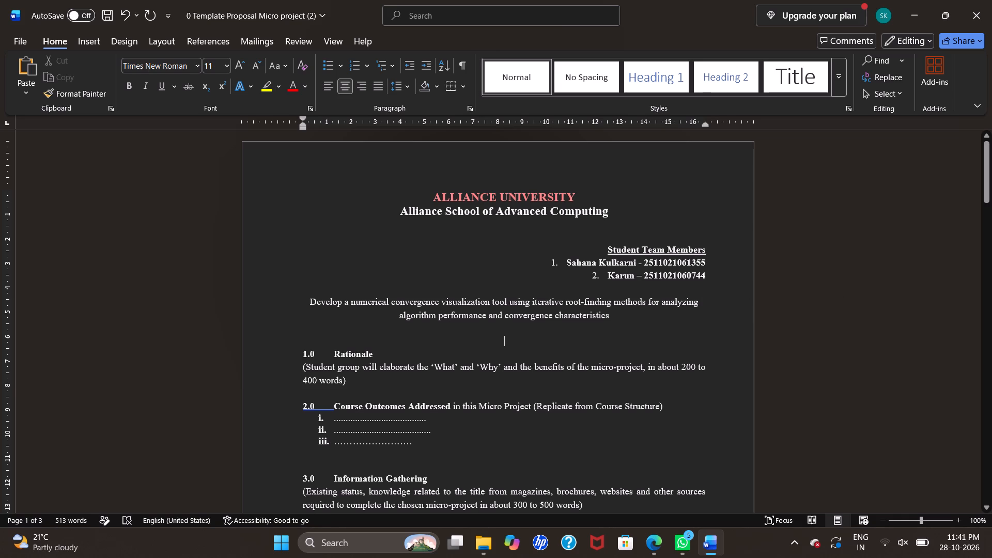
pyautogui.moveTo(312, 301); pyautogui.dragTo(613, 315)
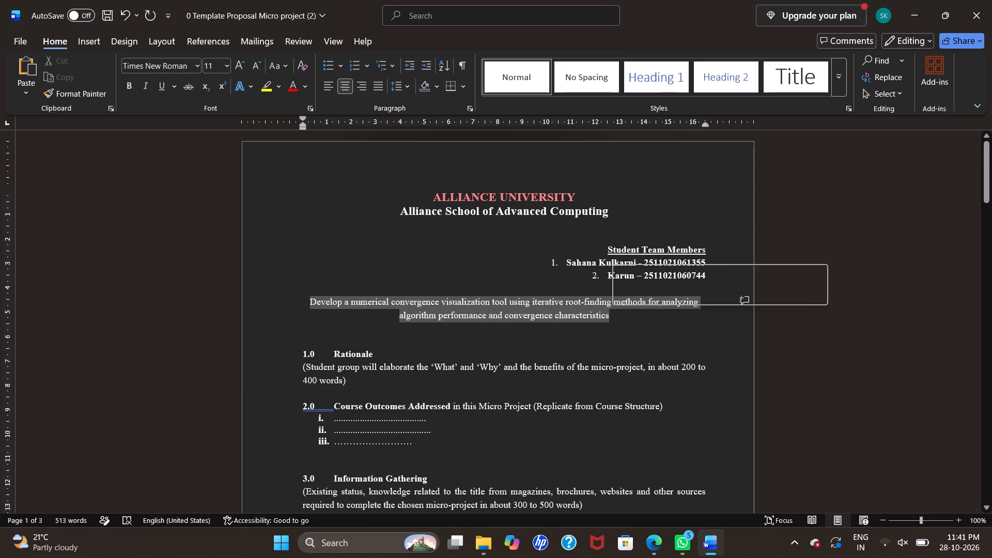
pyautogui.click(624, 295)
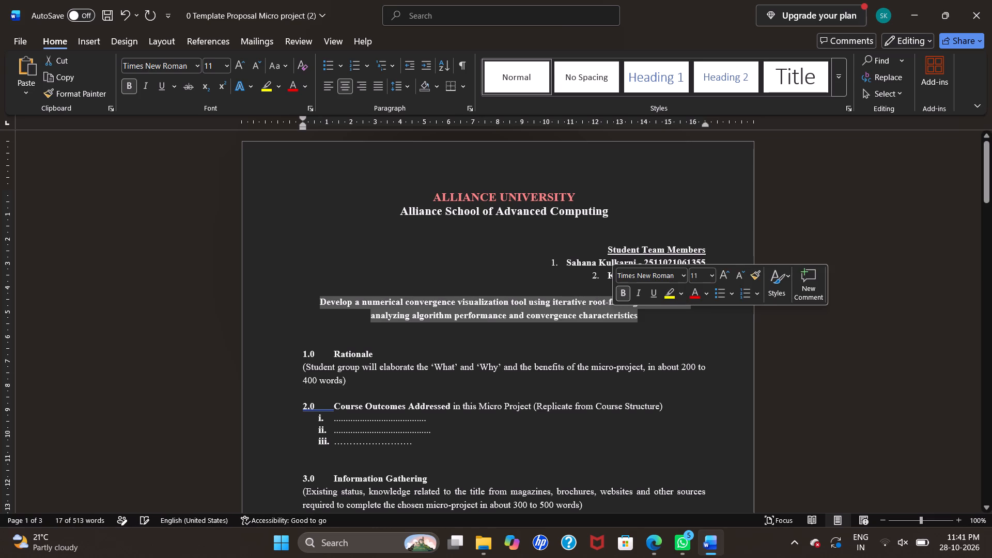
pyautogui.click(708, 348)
# Delete the bracketed 200 to 400 word instruction text under the 1.0 Rationale heading.
pyautogui.scroll(-1, 470, 335)
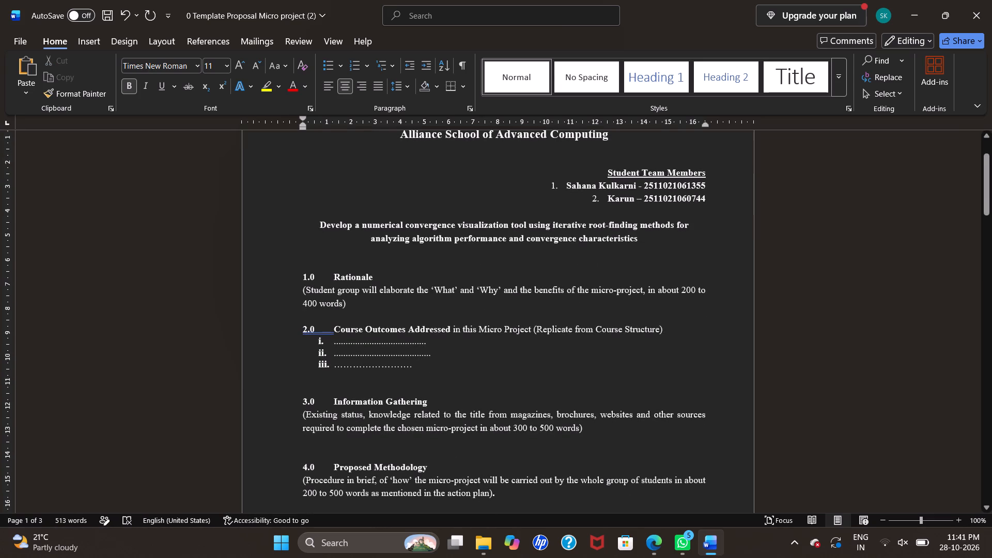
pyautogui.moveTo(301, 290); pyautogui.dragTo(349, 304)
pyautogui.press('BackSpace')
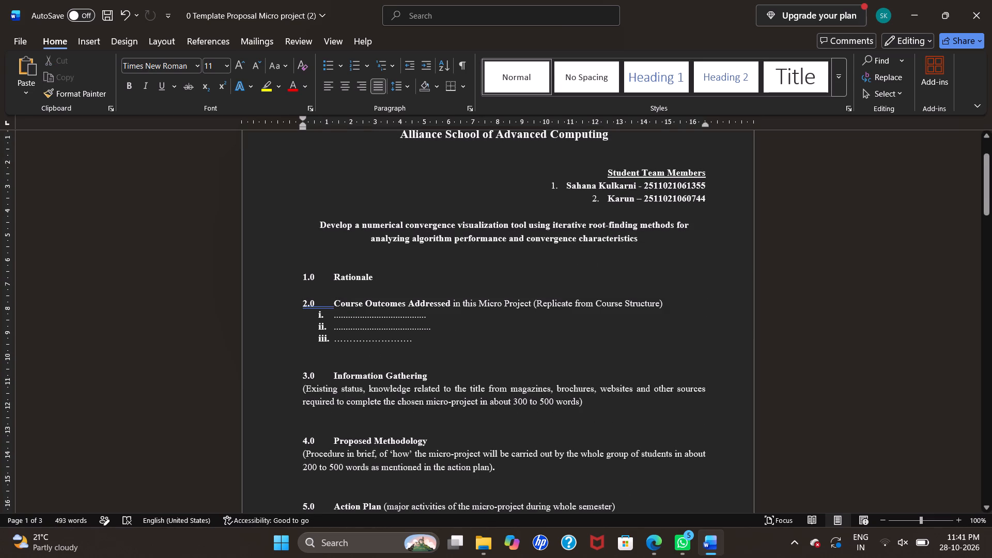
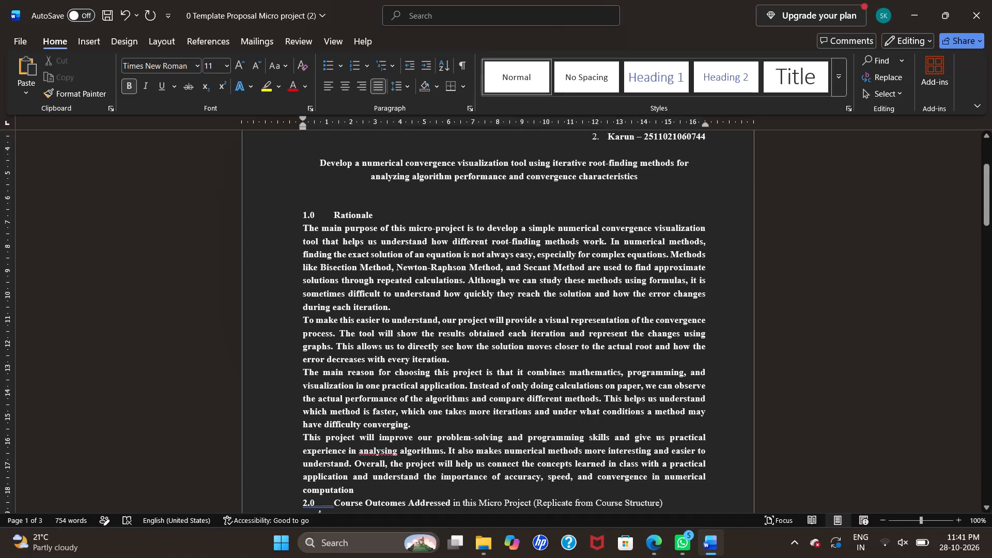
# Insert a line break between the 1.0 Rationale heading and its first paragraph.
pyautogui.hotkey('shift', 'Return')
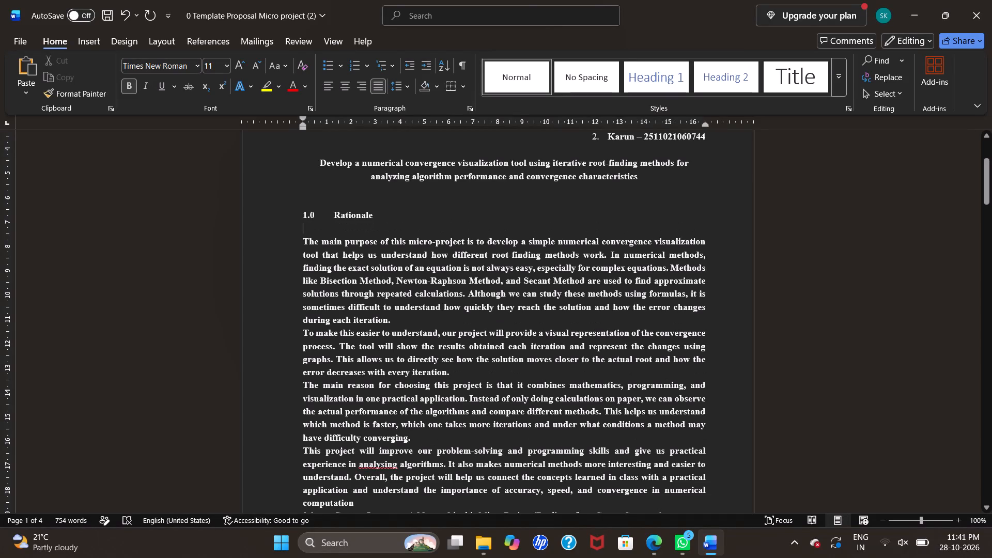
# Remove the bold formatting from all the rationale paragraphs, leaving the 2.0 Course Outcomes Addressed heading out of the selection.
pyautogui.hotkey('shift', 'Down')
pyautogui.hotkey('shift', 'Down')
pyautogui.hotkey('shift', 'Down')
pyautogui.hotkey('shift', 'Down')
pyautogui.hotkey('shift', 'Down')
pyautogui.hotkey('shift', 'Down')
pyautogui.hotkey('shift', 'Down')
pyautogui.hotkey('shift', 'Down')
pyautogui.hotkey('shift', 'Down')
pyautogui.hotkey('shift', 'Down')
pyautogui.hotkey('shift', 'Down')
pyautogui.hotkey('shift', 'Down')
pyautogui.hotkey('shift', 'Down')
pyautogui.hotkey('shift', 'Down')
pyautogui.hotkey('shift', 'Down')
pyautogui.hotkey('shift', 'Down')
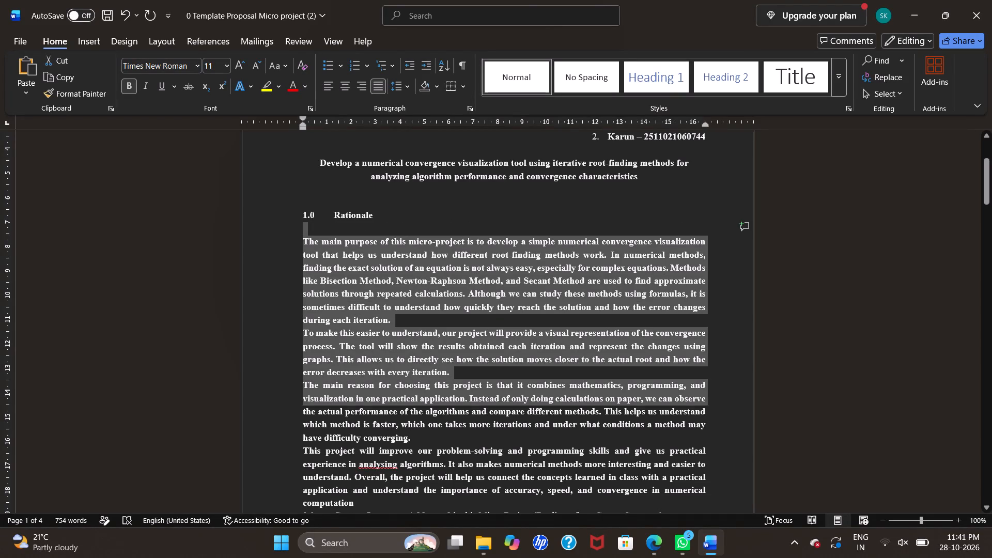
pyautogui.hotkey('shift', 'Down')
pyautogui.hotkey('shift', 'Down')
pyautogui.hotkey('shift', 'Down')
pyautogui.hotkey('shift', 'Down')
pyautogui.hotkey('shift', 'Down')
pyautogui.hotkey('shift', 'Down')
pyautogui.hotkey('shift', 'Down')
pyautogui.hotkey('shift', 'Down')
pyautogui.hotkey('shift', 'Down')
pyautogui.hotkey('shift', 'Down')
pyautogui.hotkey('shift', 'Down')
pyautogui.hotkey('shift', 'Down')
pyautogui.hotkey('shift', 'Up')
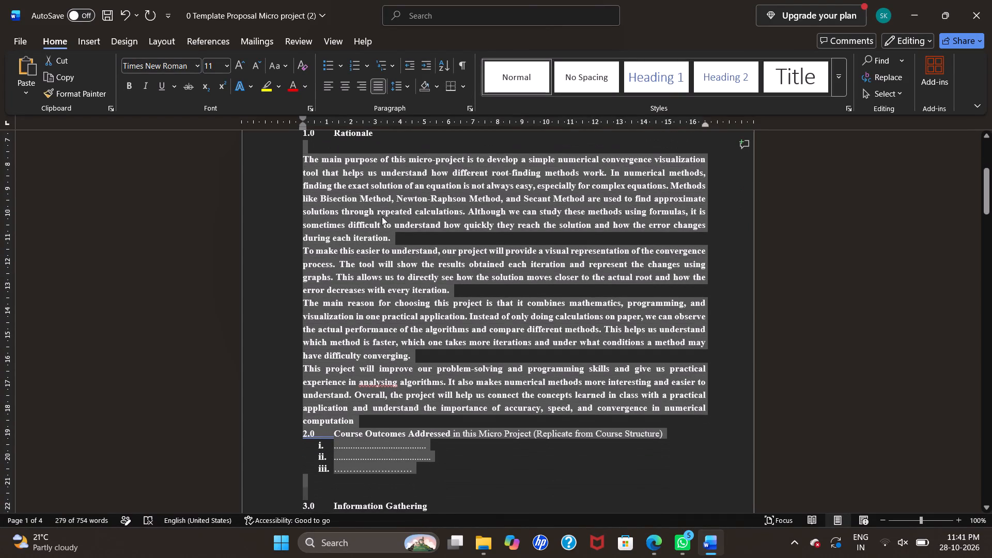
pyautogui.hotkey('shift', 'Up')
pyautogui.hotkey('shift', 'Up')
pyautogui.hotkey('shift', 'Up')
pyautogui.hotkey('shift', 'Up')
pyautogui.hotkey('shift', 'Up')
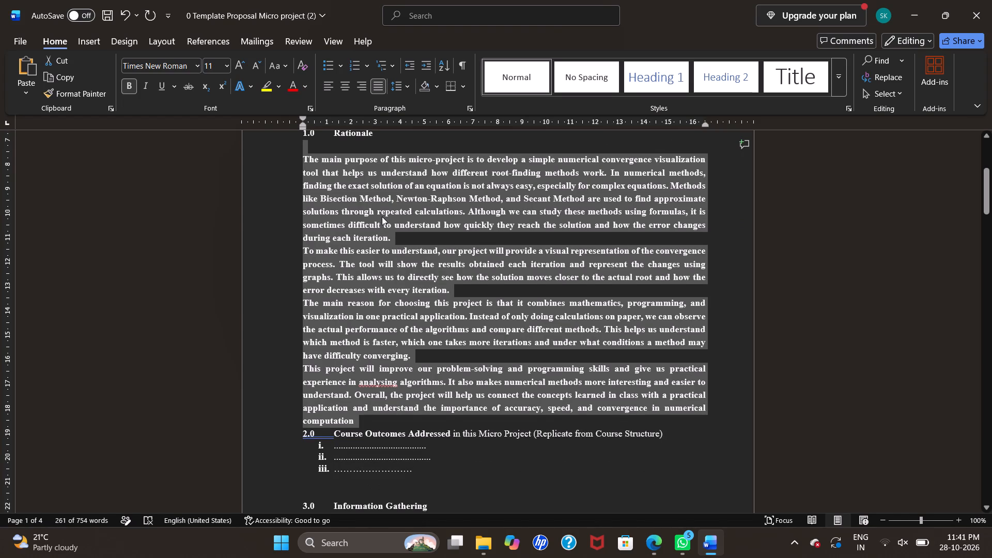
pyautogui.hotkey('ctrl', 'shift', 'b')
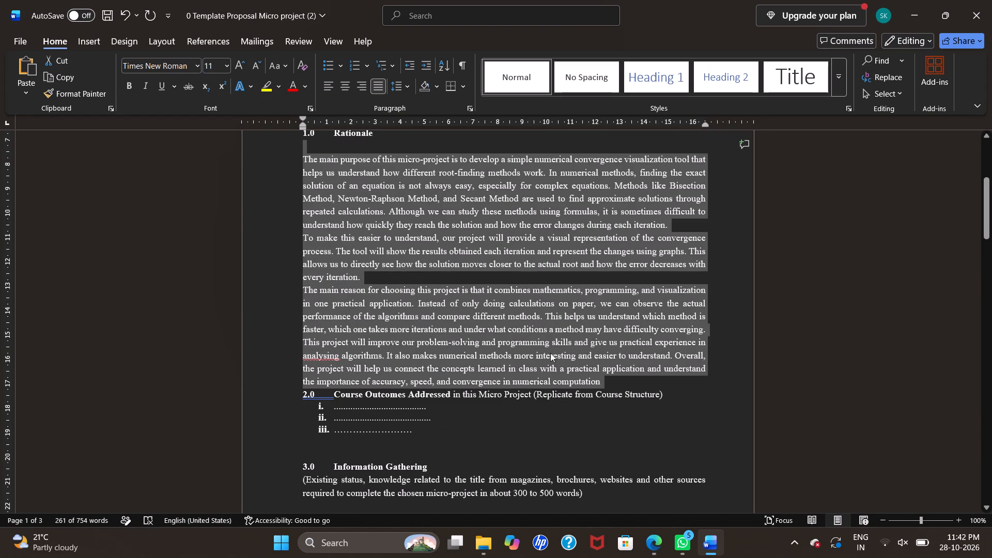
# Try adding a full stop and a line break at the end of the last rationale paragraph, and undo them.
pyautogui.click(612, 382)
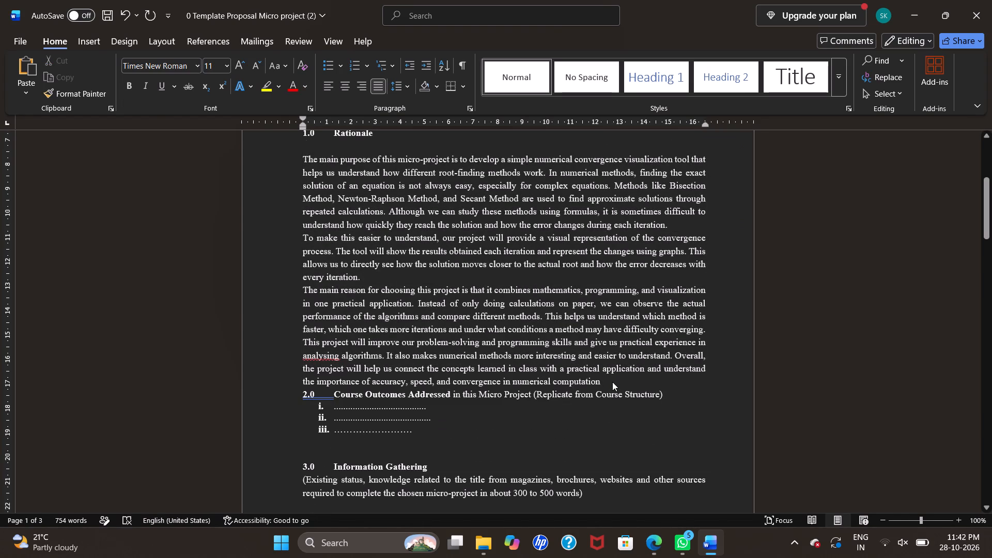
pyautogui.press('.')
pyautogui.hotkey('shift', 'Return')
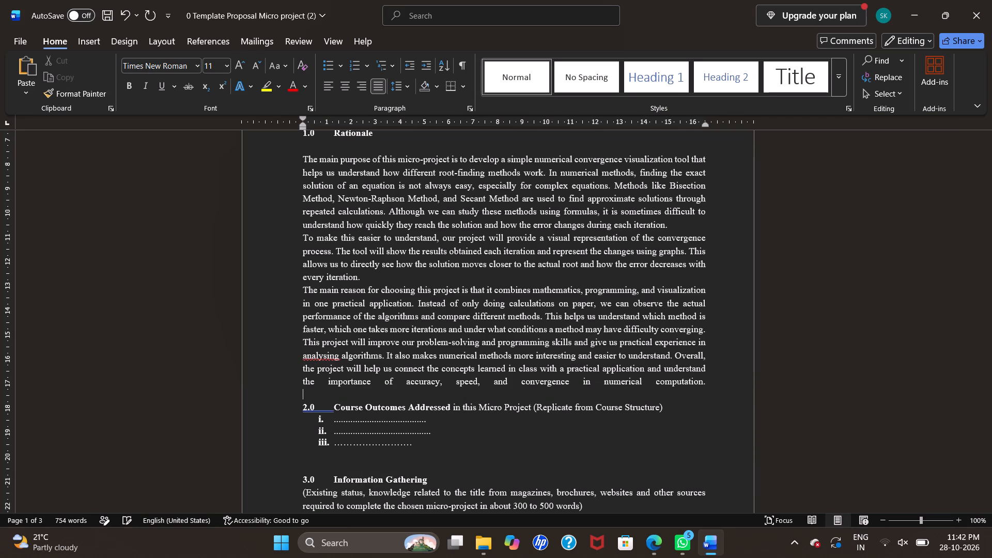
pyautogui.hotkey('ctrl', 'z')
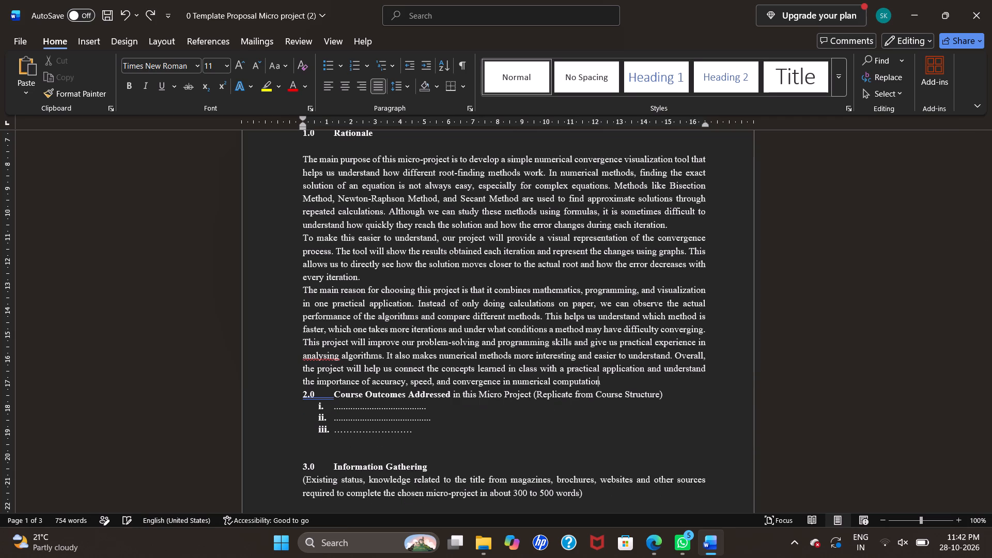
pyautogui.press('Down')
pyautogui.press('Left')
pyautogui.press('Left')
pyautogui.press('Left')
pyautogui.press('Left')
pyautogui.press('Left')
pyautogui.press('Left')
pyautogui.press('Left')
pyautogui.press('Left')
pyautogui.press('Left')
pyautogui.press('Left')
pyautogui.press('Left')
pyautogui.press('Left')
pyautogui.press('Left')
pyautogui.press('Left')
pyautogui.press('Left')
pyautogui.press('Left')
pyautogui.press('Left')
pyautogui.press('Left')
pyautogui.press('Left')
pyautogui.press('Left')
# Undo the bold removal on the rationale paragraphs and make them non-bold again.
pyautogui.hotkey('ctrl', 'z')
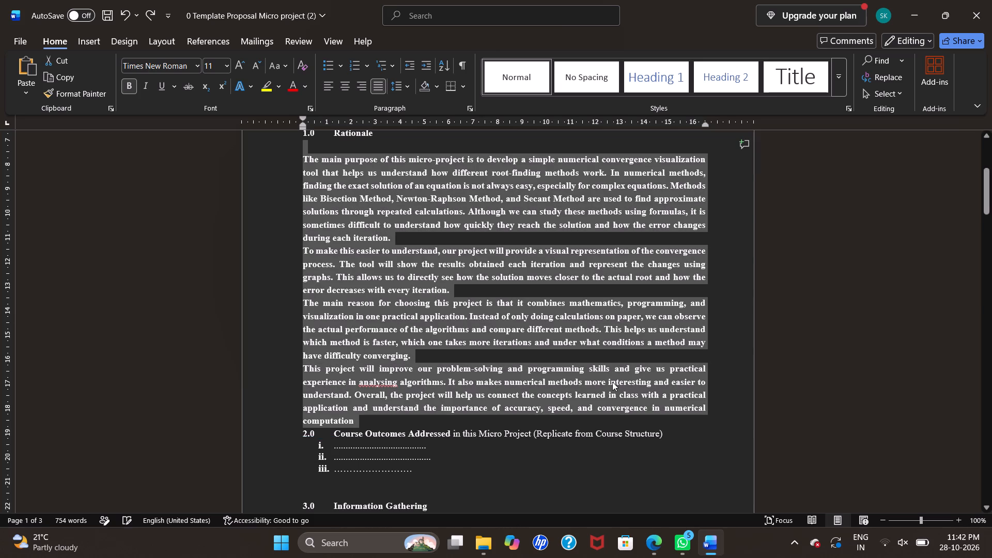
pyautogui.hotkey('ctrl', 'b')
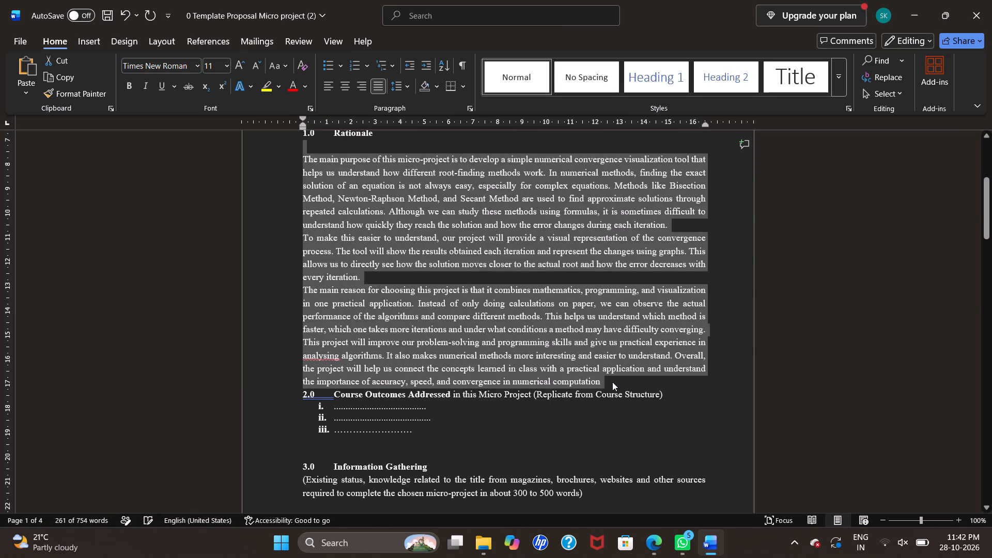
# Insert a line break before the 2.0 Course Outcomes Addressed heading to separate it from the rationale text.
pyautogui.click(347, 405)
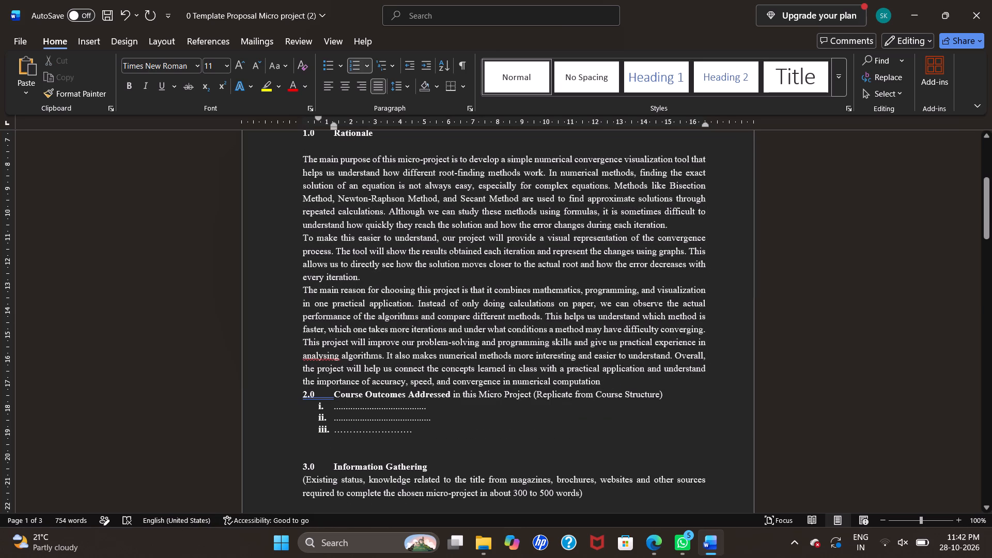
pyautogui.click(300, 396)
pyautogui.hotkey('shift', 'Return')
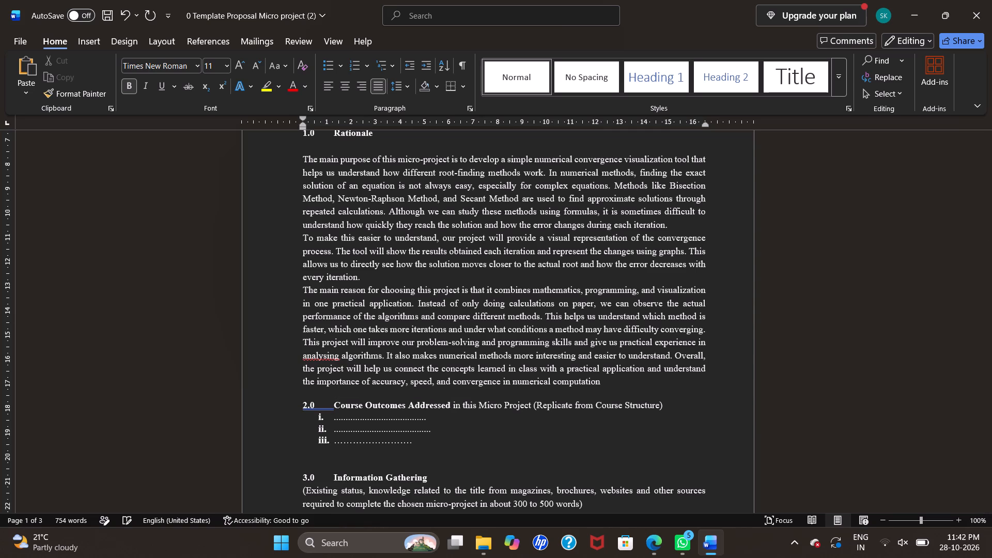
pyautogui.press('Down')
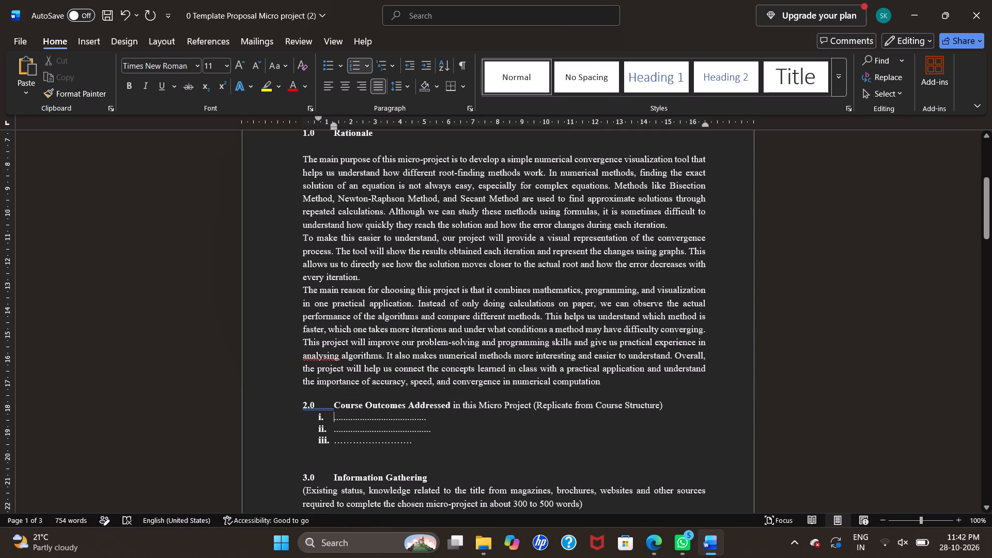
# Shorten the 2.0 heading to "Course Outcomes" by deleting "Addressed in this Micro Project (Replicate from Course Structure)".
pyautogui.moveTo(453, 405); pyautogui.dragTo(460, 405)
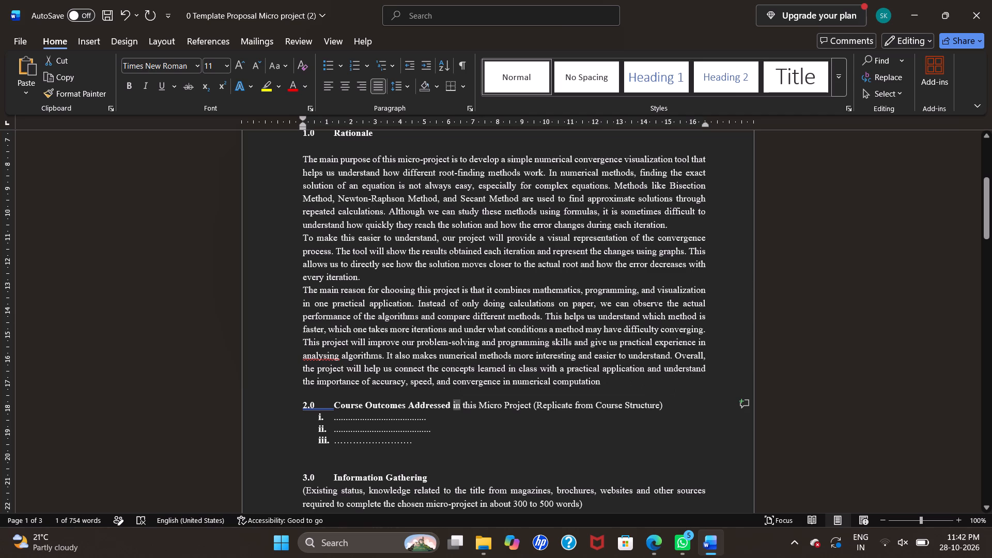
pyautogui.moveTo(410, 405); pyautogui.dragTo(649, 410)
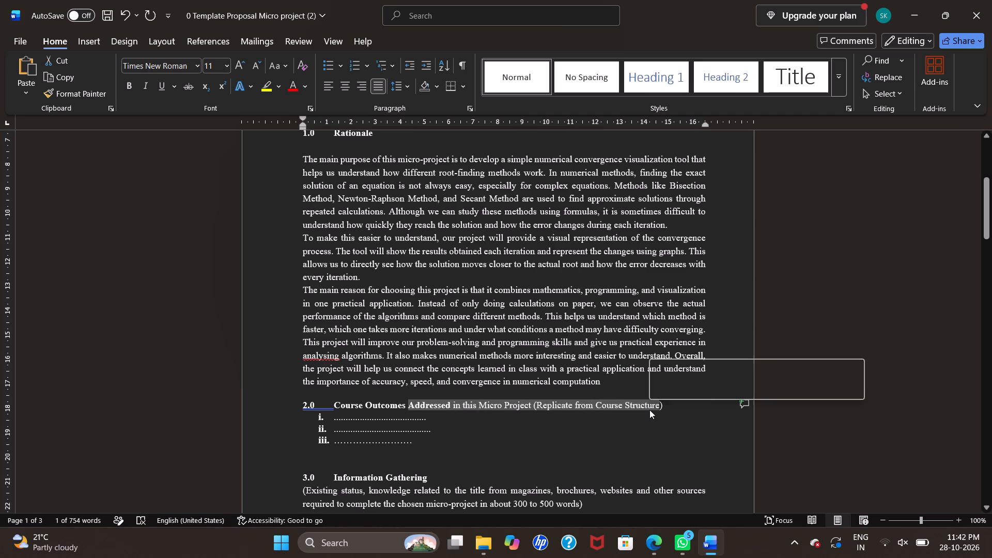
pyautogui.press('BackSpace')
pyautogui.press('Right')
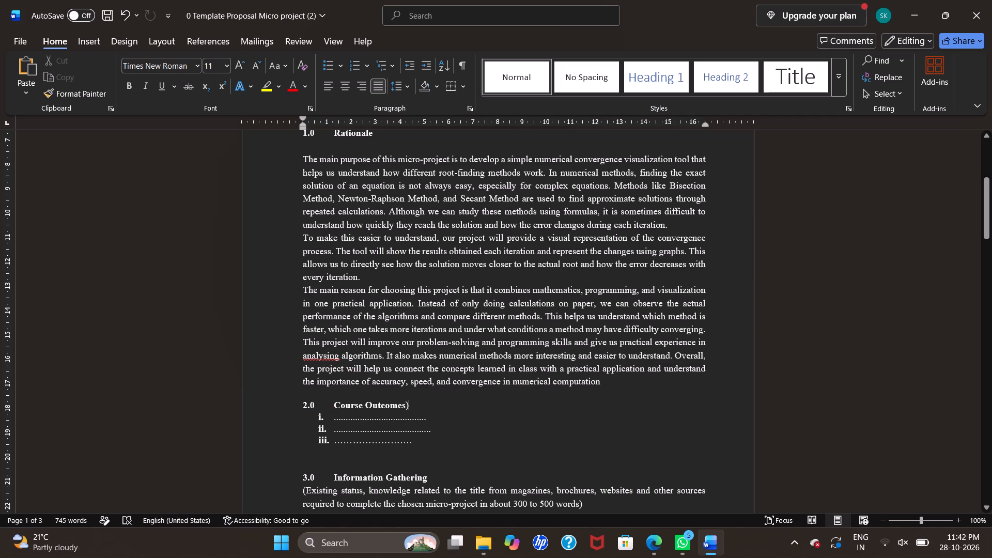
pyautogui.press('BackSpace')
pyautogui.scroll(-1, 611, 411)
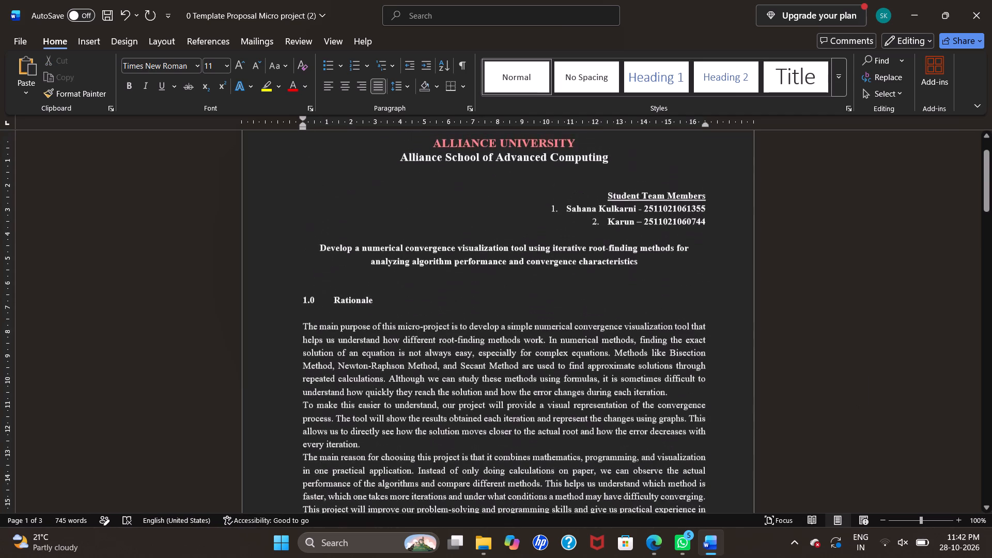
pyautogui.scroll(-1, 611, 411)
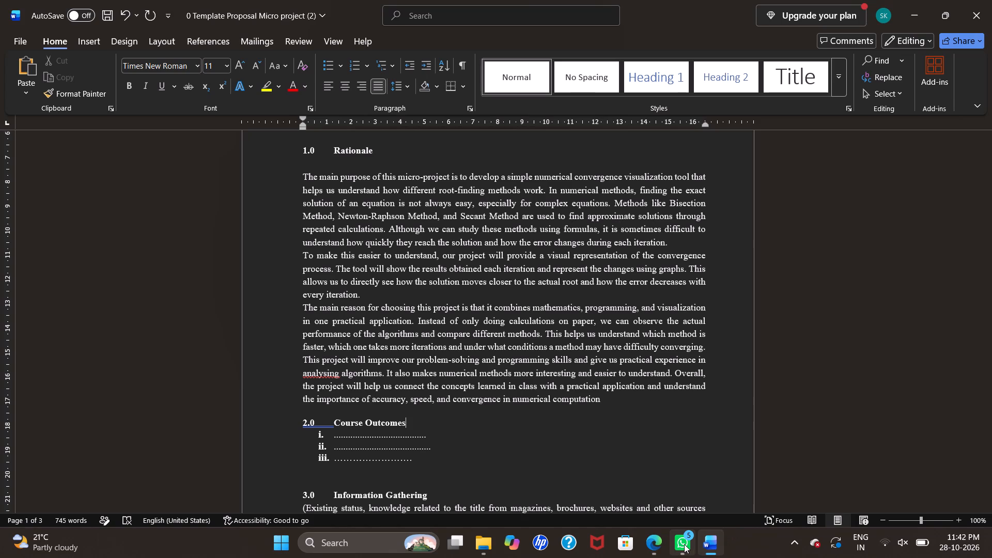
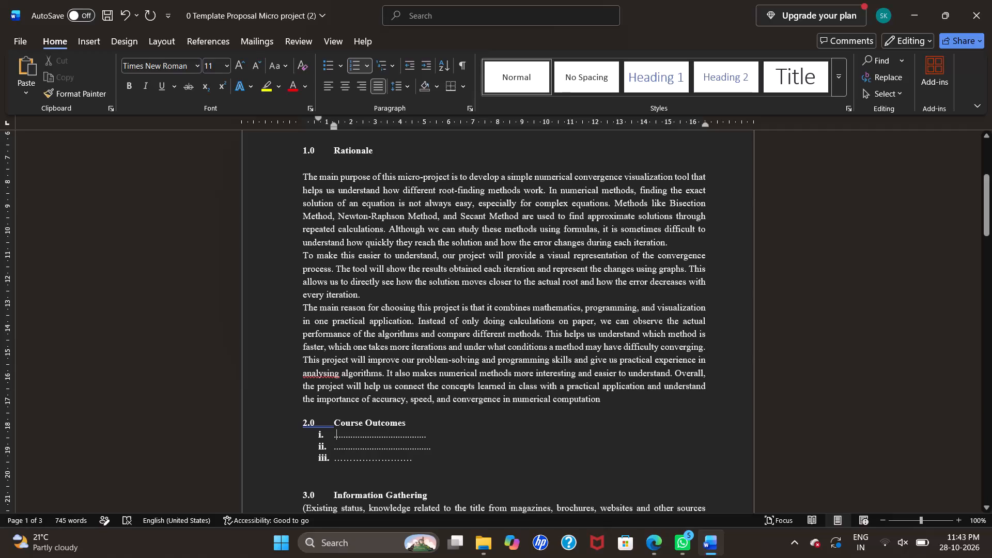
# Undo the deletion of "Addressed in this Micro Project (Replicate from Course Structure)" from the 2.0 Course Outcomes heading.
pyautogui.hotkey('ctrl', 'z')
pyautogui.hotkey('ctrl', 'z')
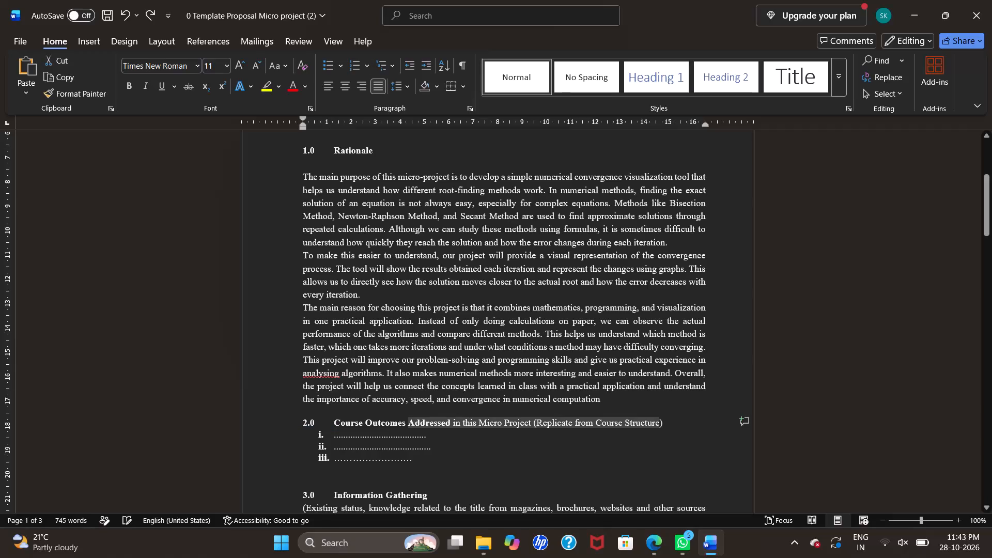
# Delete the bracketed note "(Replicate from Course Structure)" from the end of the 2.0 Course Outcomes Addressed heading.
pyautogui.click(531, 420)
pyautogui.moveTo(533, 419); pyautogui.dragTo(668, 422)
pyautogui.press('BackSpace')
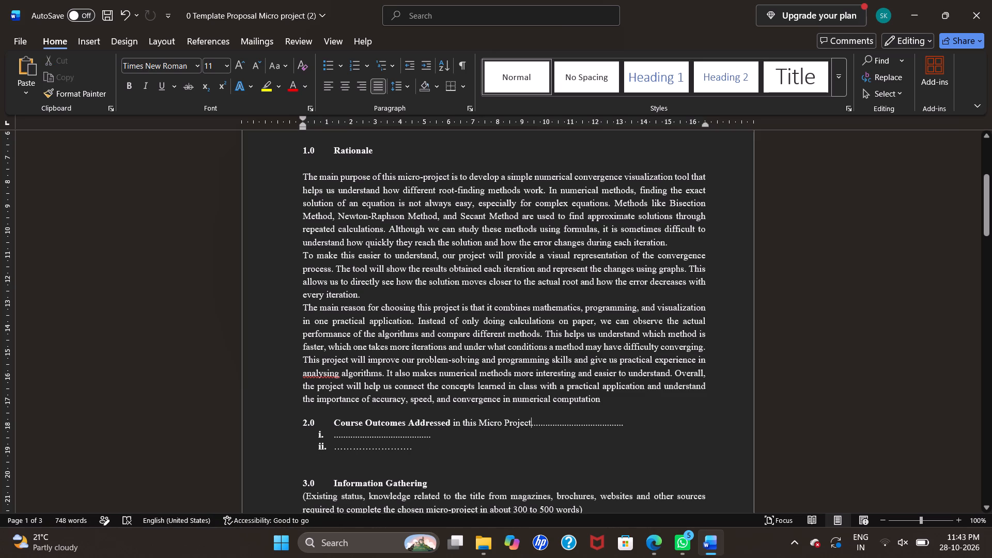
# Try a line break after "Micro Project" in the 2.0 heading, and undo it together with the preceding deletion of "(Replicate from Course Structure)".
pyautogui.hotkey('shift', 'Return')
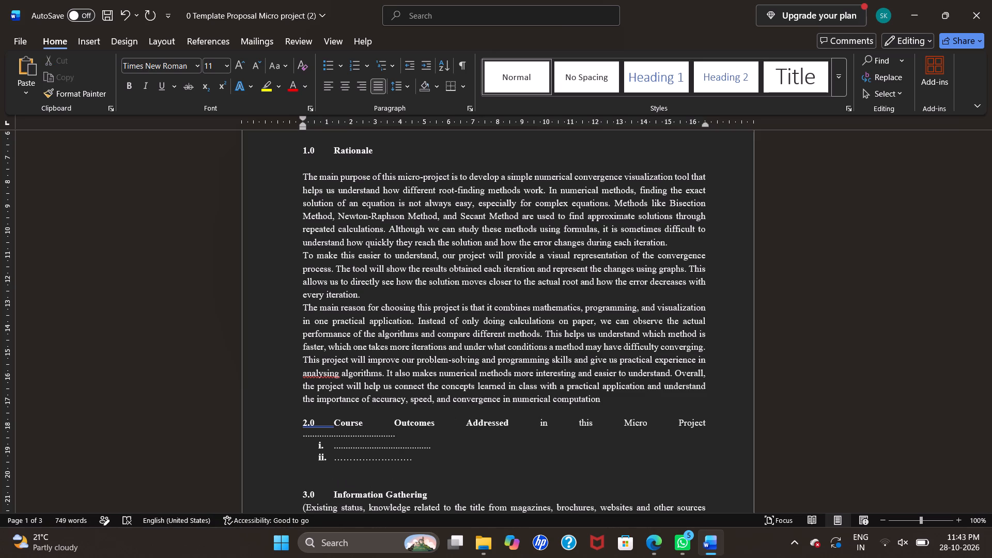
pyautogui.hotkey('ctrl', 'z')
pyautogui.hotkey('ctrl', 'z')
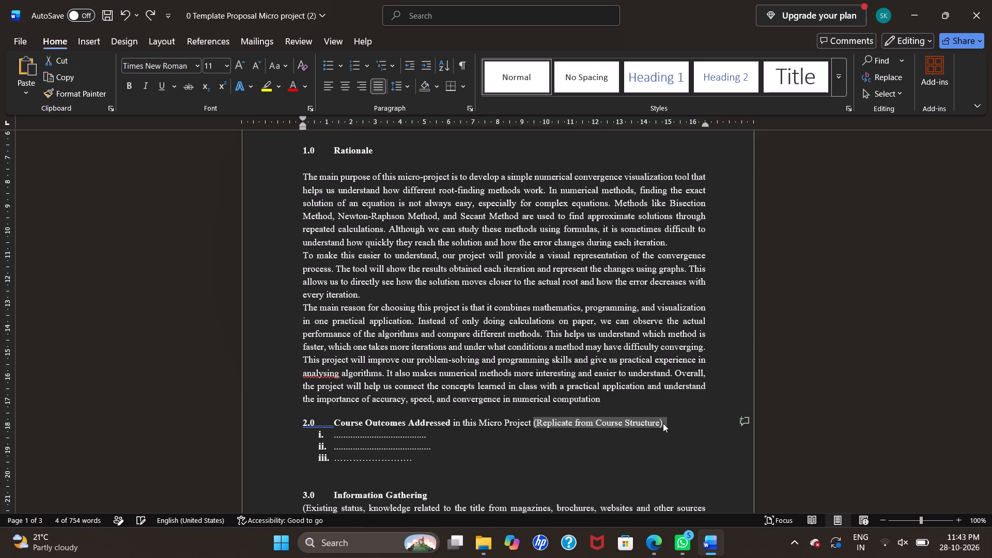
# Delete the placeholder note "(Replicate from Course Structure)" from the end of the 2.0 Course Outcomes Addressed heading, keeping the list below separate.
pyautogui.click(658, 423)
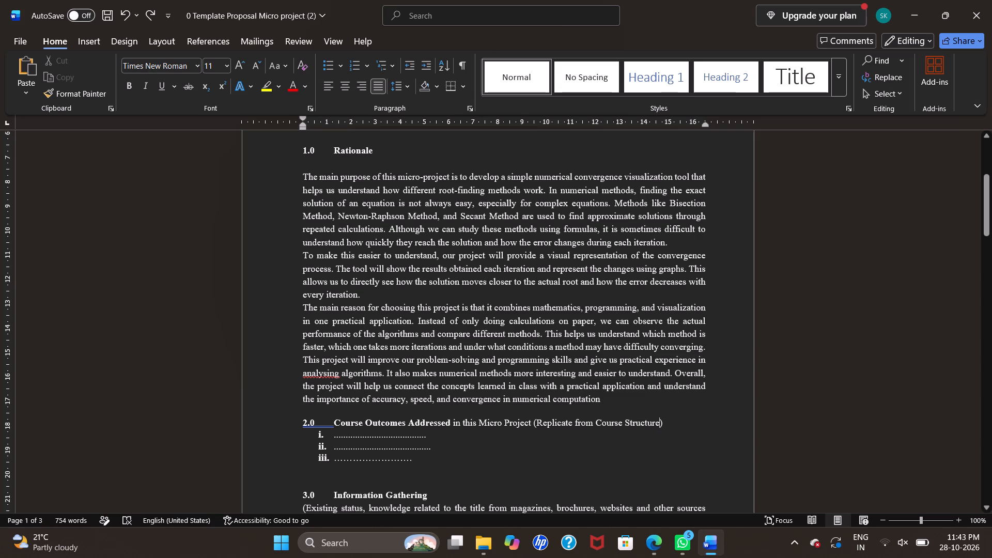
pyautogui.click(662, 422)
pyautogui.press('BackSpace')
pyautogui.press('BackSpace')
pyautogui.press('BackSpace')
pyautogui.press('BackSpace')
pyautogui.press('BackSpace')
pyautogui.press('BackSpace')
pyautogui.press('BackSpace')
pyautogui.press('BackSpace')
pyautogui.press('BackSpace')
pyautogui.press('BackSpace')
pyautogui.press('BackSpace')
pyautogui.press('BackSpace')
pyautogui.press('BackSpace')
pyautogui.press('BackSpace')
pyautogui.press('BackSpace')
pyautogui.press('BackSpace')
pyautogui.press('BackSpace')
pyautogui.press('BackSpace')
pyautogui.press('BackSpace')
pyautogui.press('BackSpace')
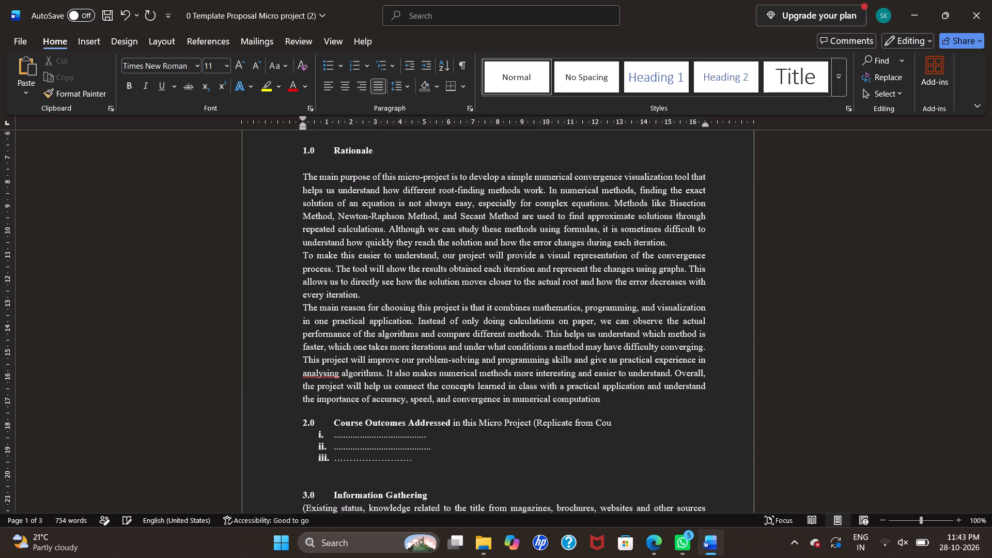
# Delete the remaining "(Replicate from Cou" text from the end of the 2.0 Course Outcomes Addressed heading.
pyautogui.press('BackSpace')
pyautogui.press('BackSpace')
pyautogui.press('BackSpace')
pyautogui.press('BackSpace')
pyautogui.press('BackSpace')
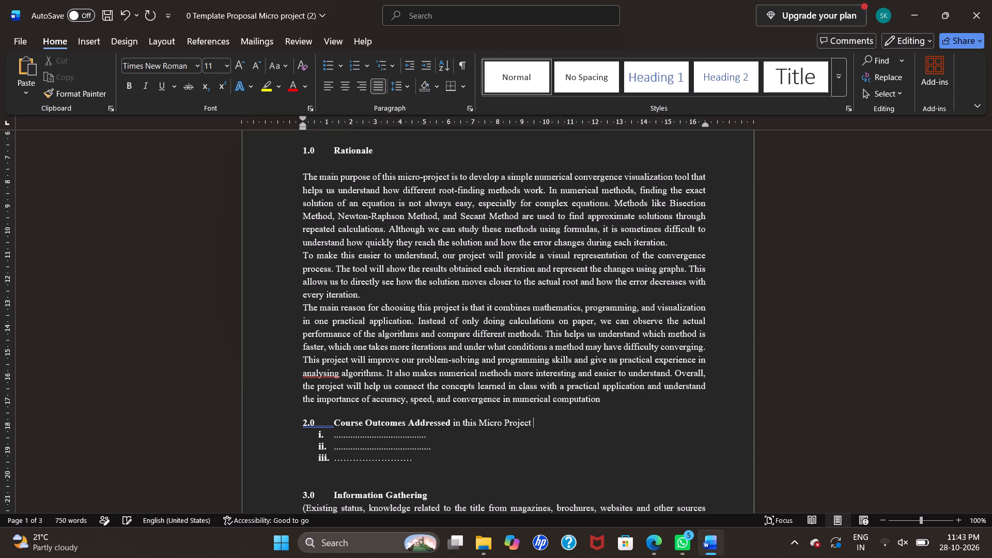
# Paste the copied CO-1 outcome on 'Solution of Nonlinear Equations' at the start of item i under Course Outcomes Addressed.
pyautogui.click(334, 436)
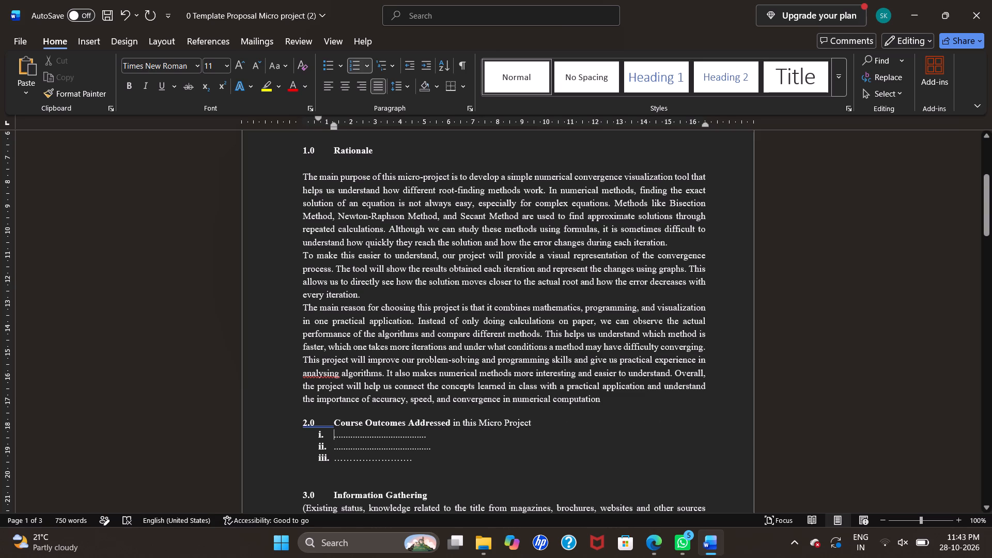
pyautogui.hotkey('ctrl', 'v')
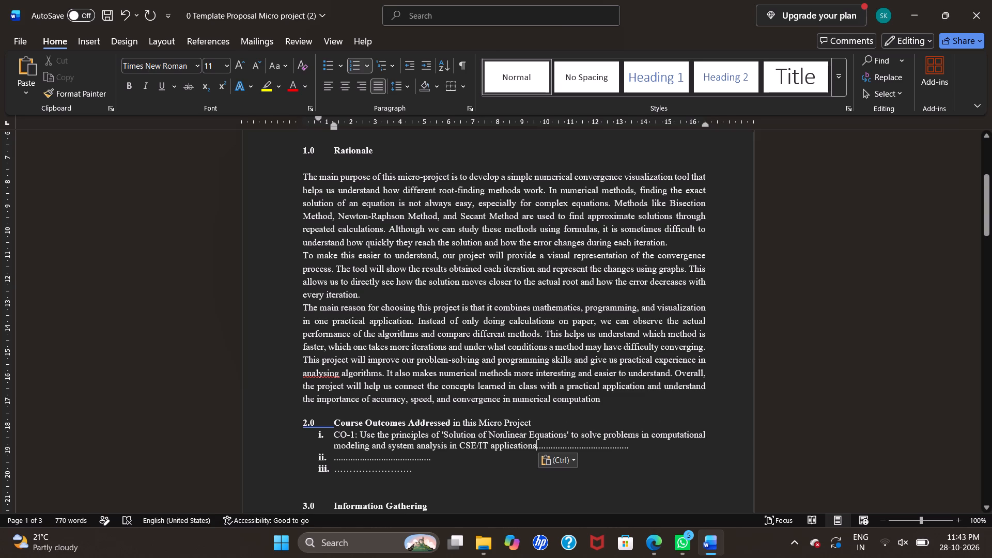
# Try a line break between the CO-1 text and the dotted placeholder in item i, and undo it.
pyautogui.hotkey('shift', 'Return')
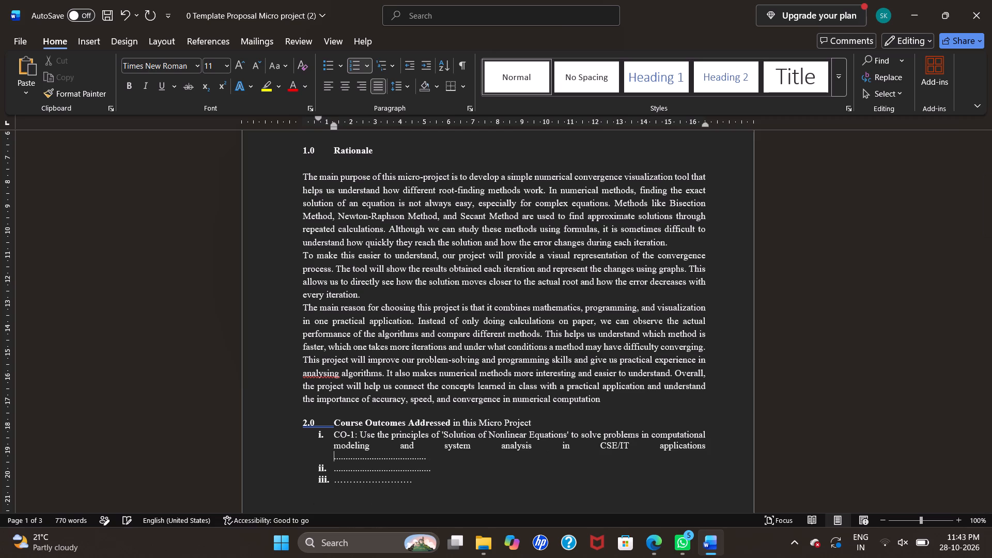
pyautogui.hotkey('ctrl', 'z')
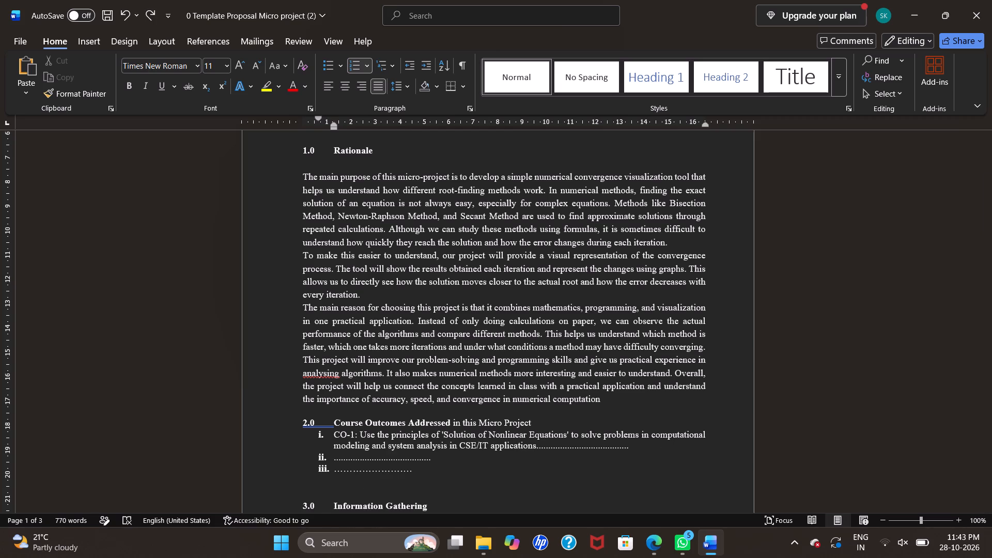
# Delete the dotted placeholder line following "CSE/IT applications" in item i.
pyautogui.hotkey('shift', 'Right')
pyautogui.hotkey('shift', 'Right')
pyautogui.hotkey('shift', 'Right')
pyautogui.hotkey('shift', 'Right')
pyautogui.hotkey('shift', 'Right')
pyautogui.hotkey('shift', 'Right')
pyautogui.hotkey('shift', 'Right')
pyautogui.hotkey('shift', 'Right')
pyautogui.hotkey('shift', 'Right')
pyautogui.hotkey('shift', 'Right')
pyautogui.hotkey('shift', 'Right')
pyautogui.hotkey('shift', 'Right')
pyautogui.hotkey('shift', 'Right')
pyautogui.hotkey('shift', 'Right')
pyautogui.hotkey('shift', 'Right')
pyautogui.hotkey('shift', 'Right')
pyautogui.hotkey('shift', 'Right')
pyautogui.hotkey('shift', 'Right')
pyautogui.hotkey('shift', 'Right')
pyautogui.hotkey('shift', 'Right')
pyautogui.hotkey('shift', 'Right')
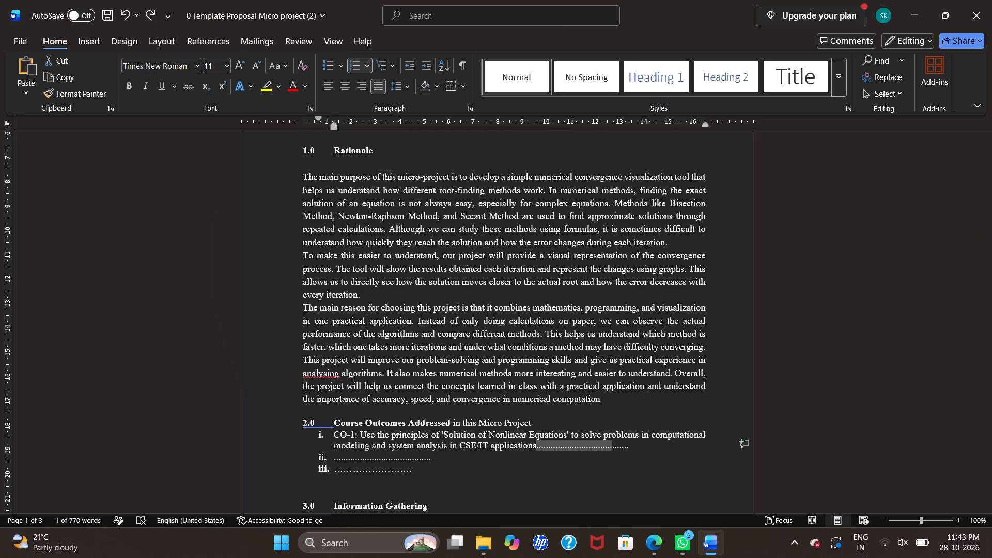
pyautogui.hotkey('shift', 'Right')
pyautogui.hotkey('shift', 'Right')
pyautogui.hotkey('shift', 'Right')
pyautogui.hotkey('shift', 'Right')
pyautogui.hotkey('shift', 'Right')
pyautogui.hotkey('shift', 'Right')
pyautogui.hotkey('shift', 'Right')
pyautogui.press('BackSpace')
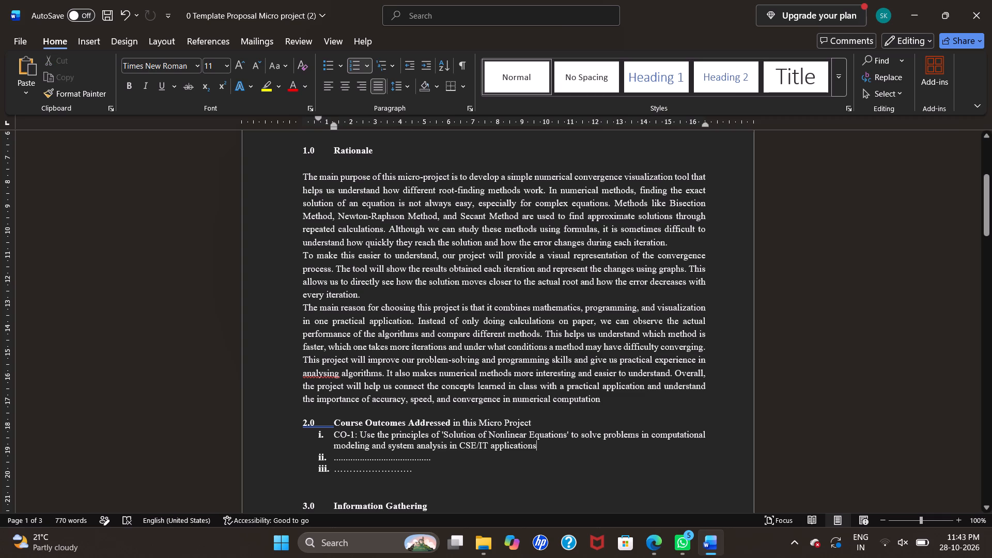
# Make the "CO-1" label at the start of item i bold, undoing any accidental paste over it.
pyautogui.moveTo(353, 433); pyautogui.dragTo(341, 432)
pyautogui.hotkey('ctrl', 'v')
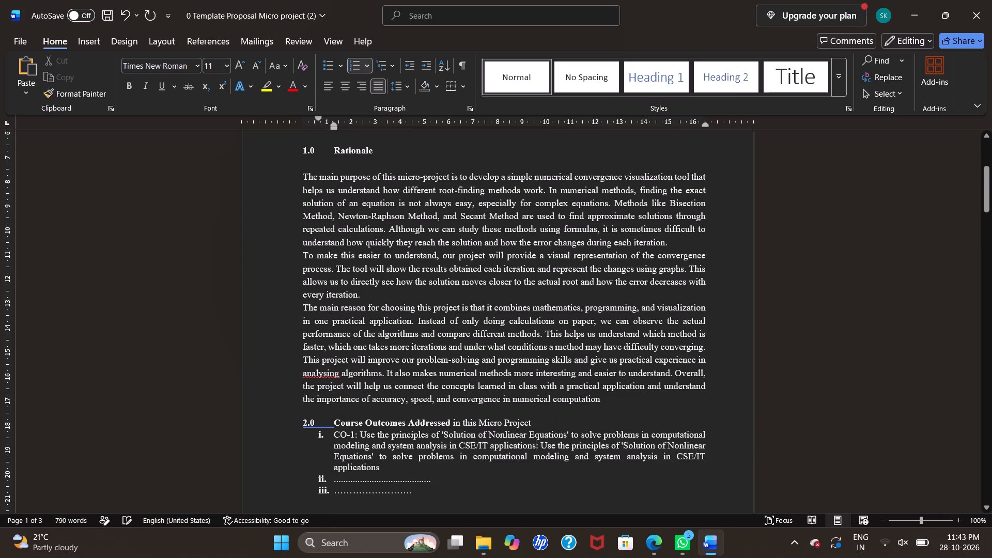
pyautogui.hotkey('ctrl', 'z')
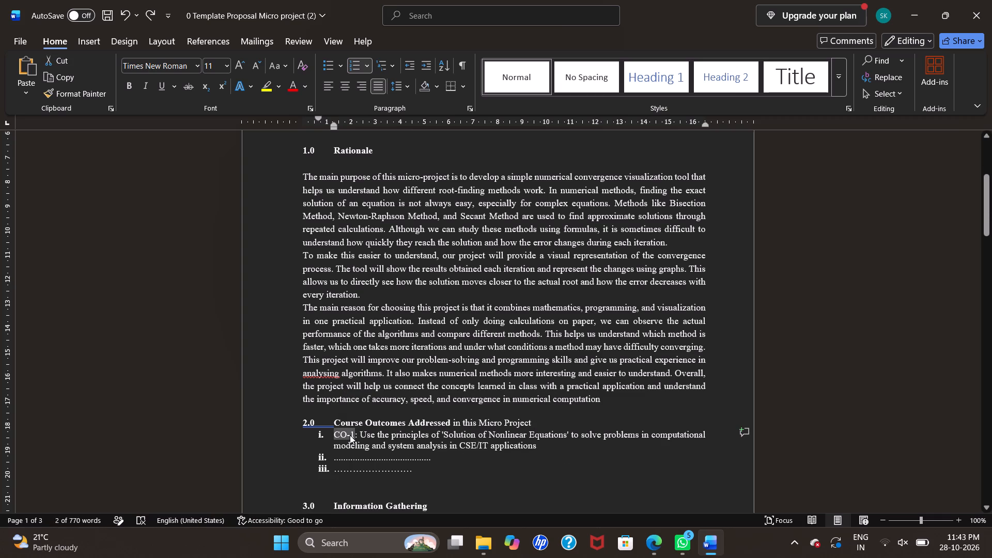
pyautogui.hotkey('ctrl', 'b')
pyautogui.click(536, 490)
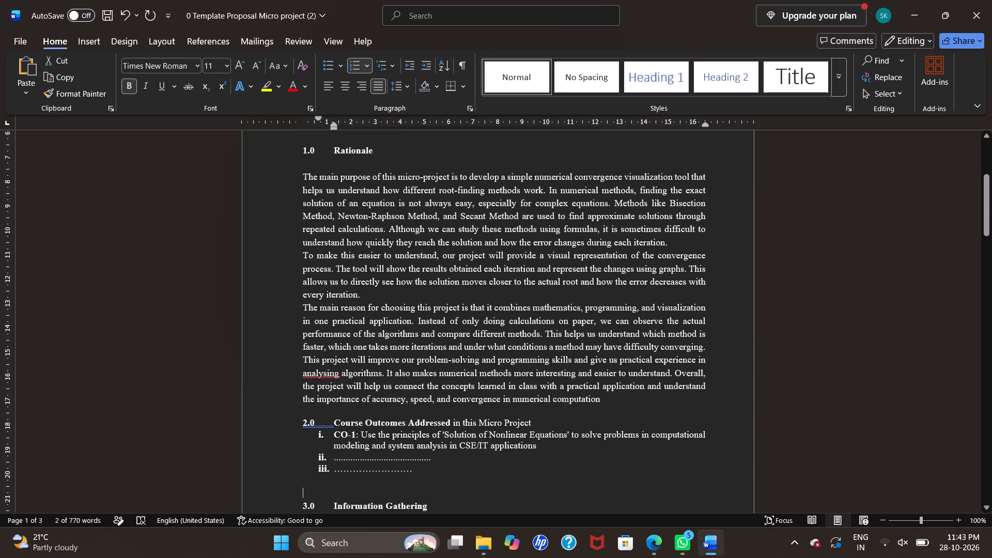
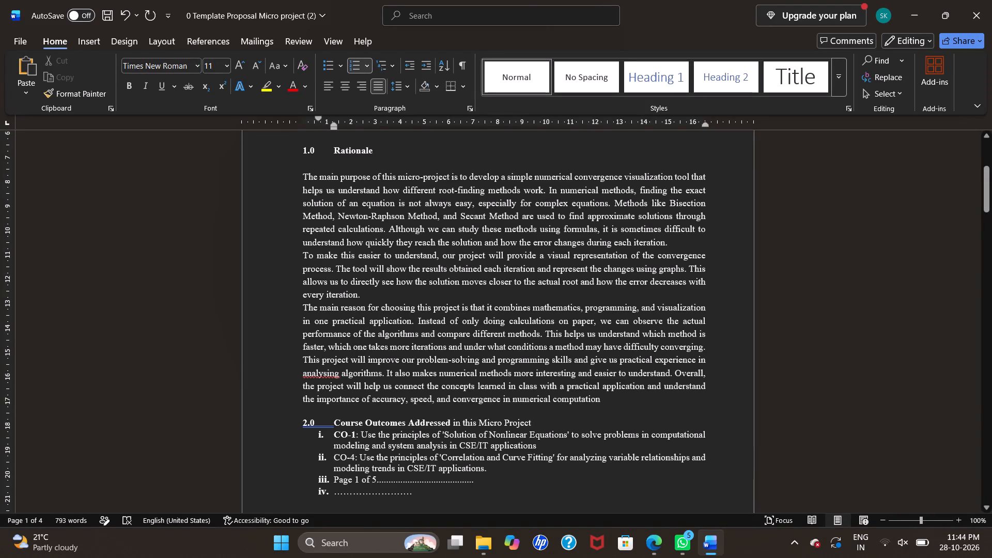
# Delete the stray text "Page 1 of 5" before the dotted line in item iii of the course outcomes list.
pyautogui.press('BackSpace')
pyautogui.press('BackSpace')
pyautogui.press('BackSpace')
pyautogui.press('BackSpace')
pyautogui.press('BackSpace')
pyautogui.press('BackSpace')
pyautogui.press('BackSpace')
pyautogui.press('BackSpace')
pyautogui.press('BackSpace')
pyautogui.press('BackSpace')
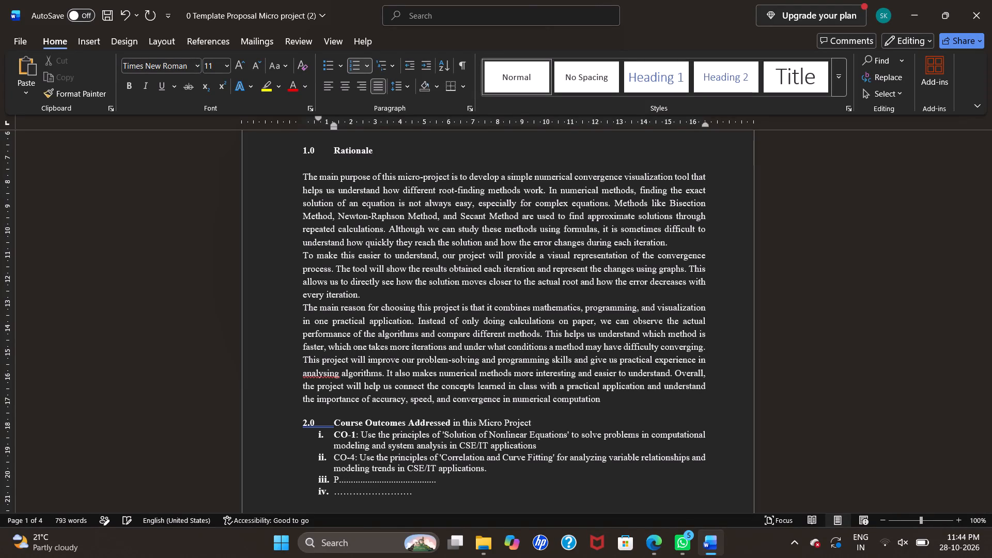
pyautogui.press('BackSpace')
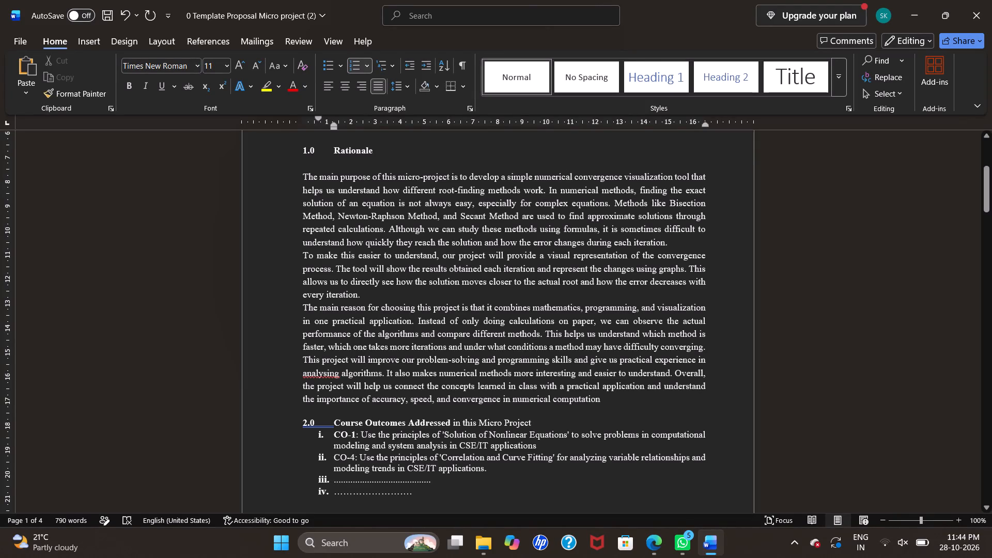
# Make the label "CO-4" bold in item ii of the course outcomes list.
pyautogui.moveTo(354, 459); pyautogui.dragTo(336, 455)
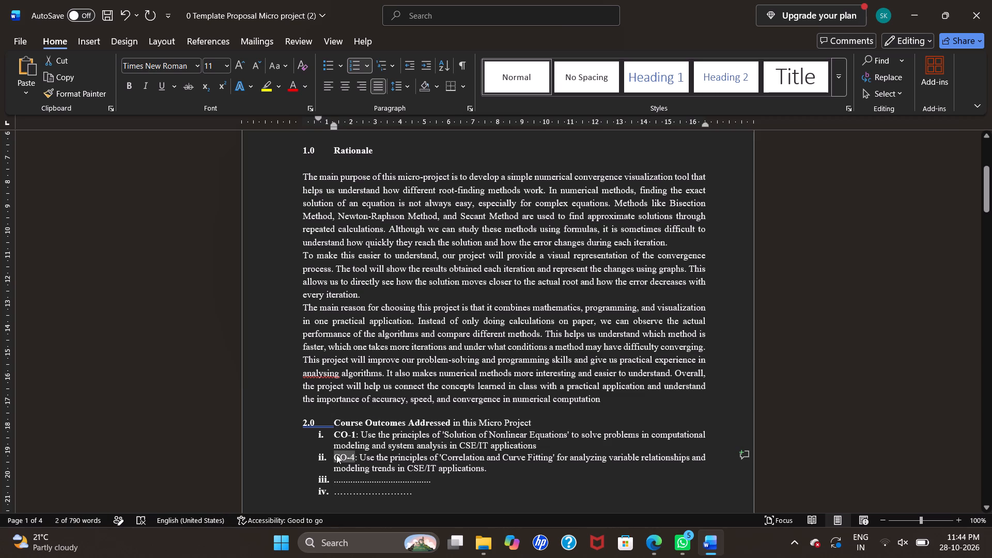
pyautogui.hotkey('ctrl', 'b')
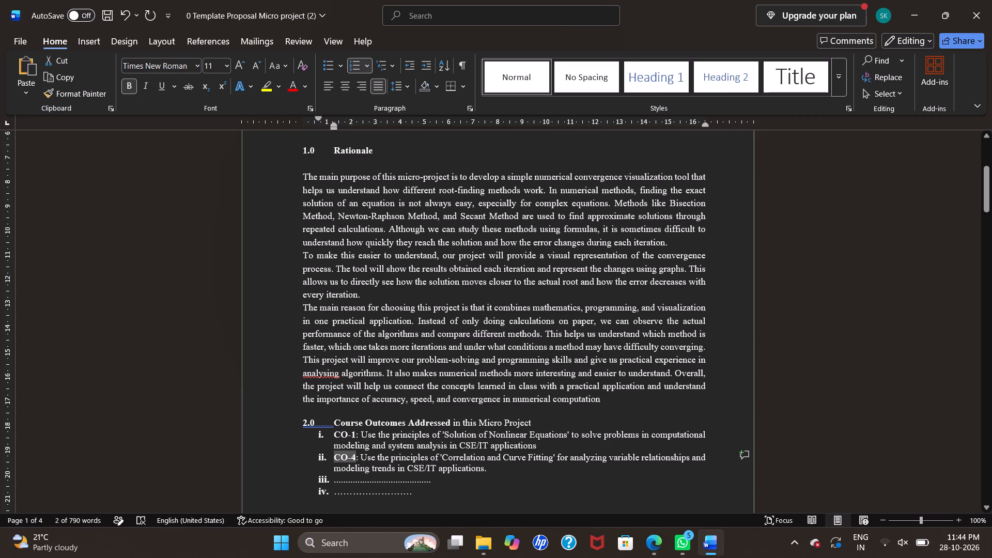
# Place the insertion point at the start of the dotted placeholder in item iii of the course outcomes list.
pyautogui.click(334, 483)
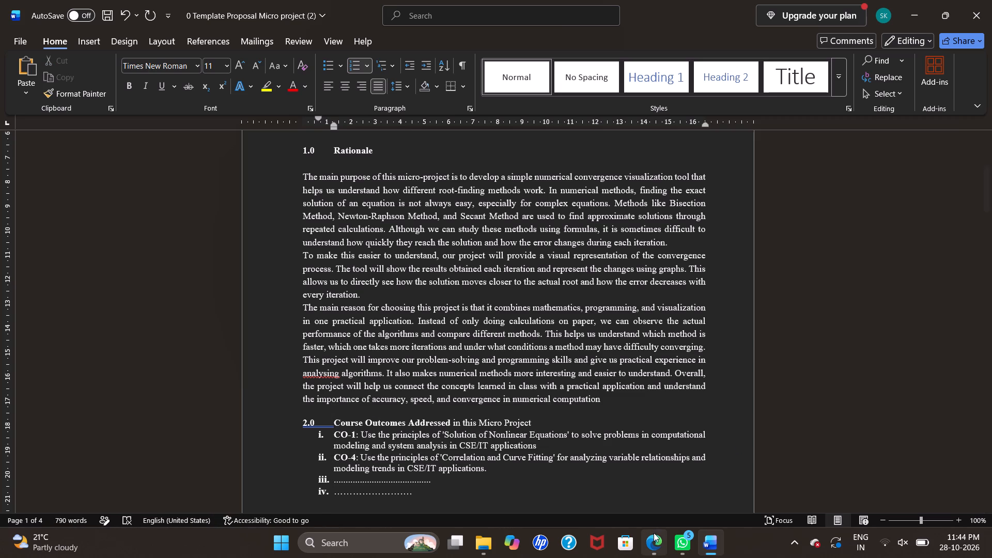
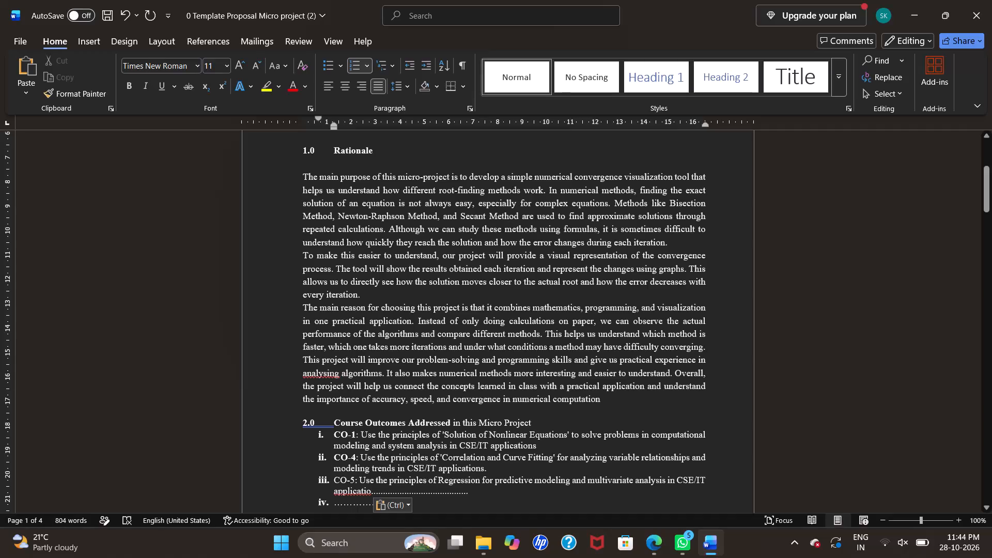
# Complete the last word of the CO-5 outcome as "applications" and delete the leftover dotted placeholder after it.
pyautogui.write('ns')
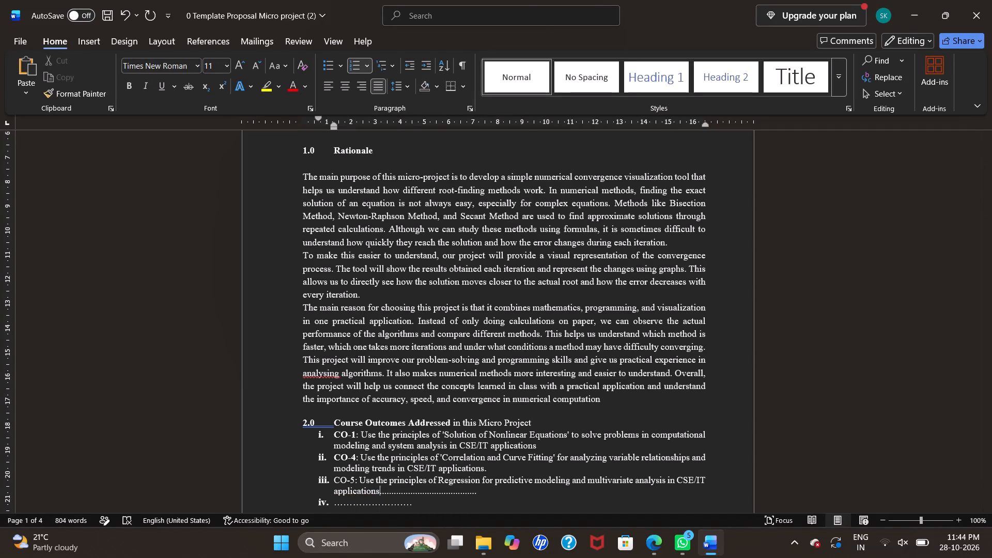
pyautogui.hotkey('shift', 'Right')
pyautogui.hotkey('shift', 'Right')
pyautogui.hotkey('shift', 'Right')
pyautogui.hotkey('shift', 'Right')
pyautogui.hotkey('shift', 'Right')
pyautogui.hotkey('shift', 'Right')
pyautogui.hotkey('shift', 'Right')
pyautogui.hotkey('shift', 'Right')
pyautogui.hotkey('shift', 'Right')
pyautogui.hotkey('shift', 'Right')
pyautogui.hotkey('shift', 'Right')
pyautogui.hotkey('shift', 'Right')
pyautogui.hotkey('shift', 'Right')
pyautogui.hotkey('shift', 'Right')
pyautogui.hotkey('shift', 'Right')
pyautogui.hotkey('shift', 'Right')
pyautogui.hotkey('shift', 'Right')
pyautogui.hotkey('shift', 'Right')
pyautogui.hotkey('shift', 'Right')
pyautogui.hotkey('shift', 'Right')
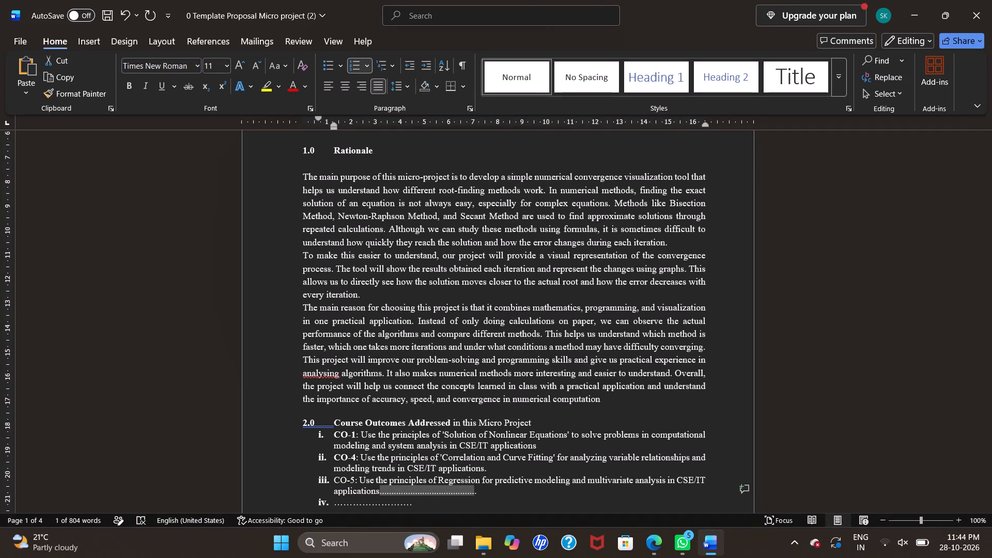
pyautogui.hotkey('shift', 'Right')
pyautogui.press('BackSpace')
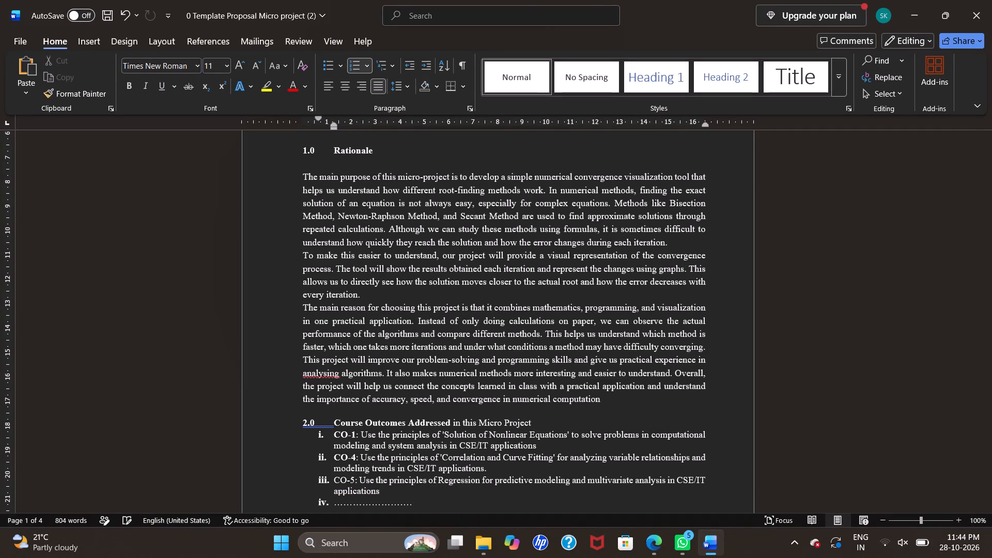
# Select the "CO-5" label at the start of the third course outcome.
pyautogui.moveTo(354, 479); pyautogui.dragTo(353, 479)
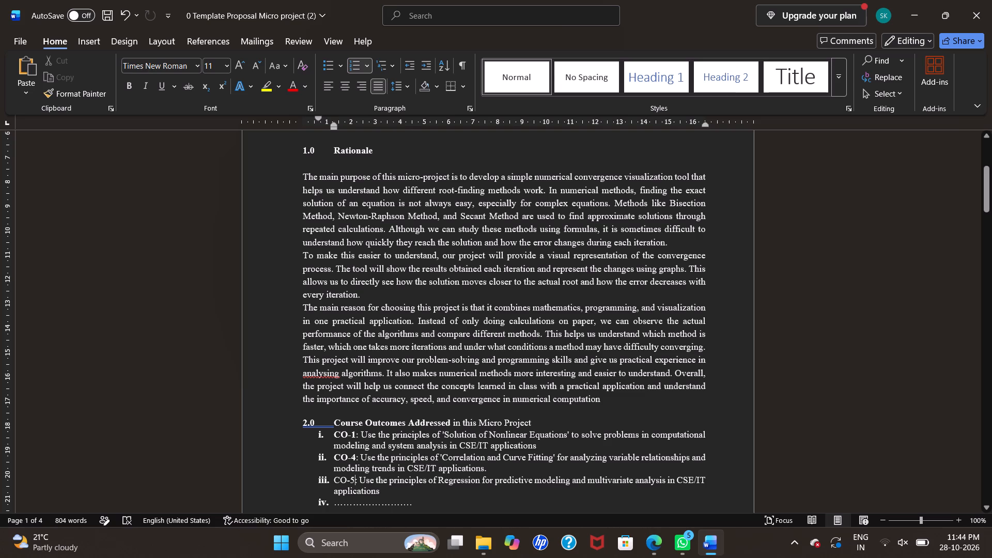
pyautogui.moveTo(353, 479); pyautogui.dragTo(336, 477)
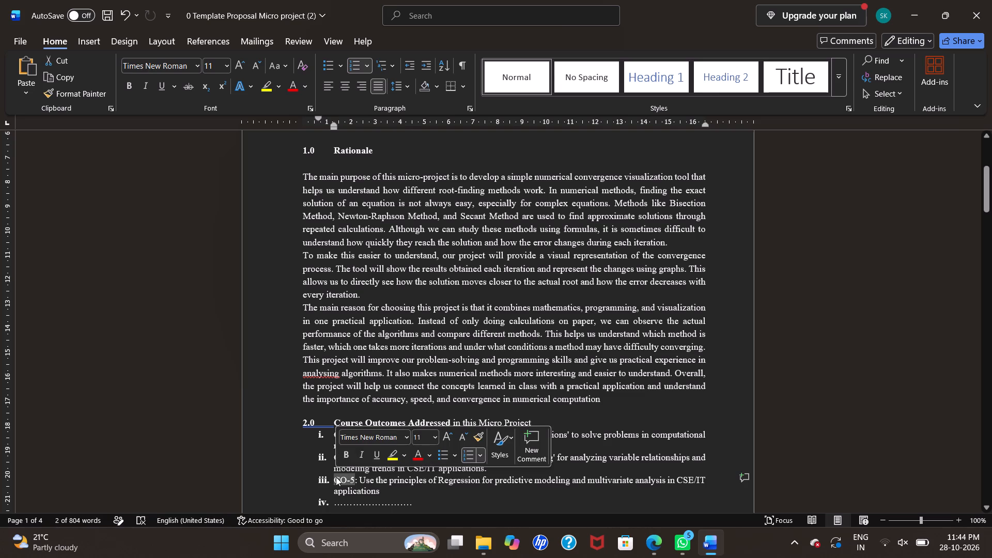
# Make the "CO-5" label in item iii of the Course Outcomes list bold.
pyautogui.hotkey('ctrl', 'b')
pyautogui.click(452, 502)
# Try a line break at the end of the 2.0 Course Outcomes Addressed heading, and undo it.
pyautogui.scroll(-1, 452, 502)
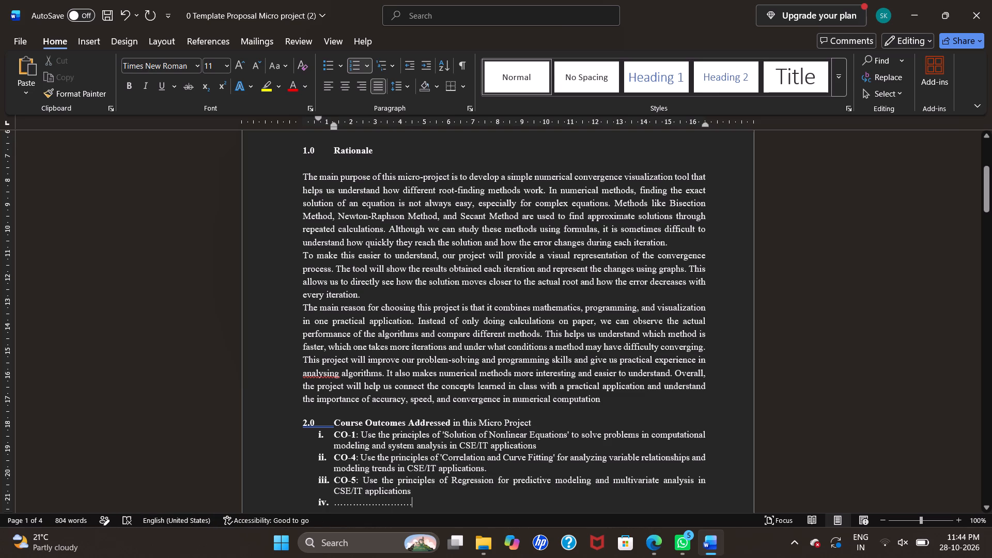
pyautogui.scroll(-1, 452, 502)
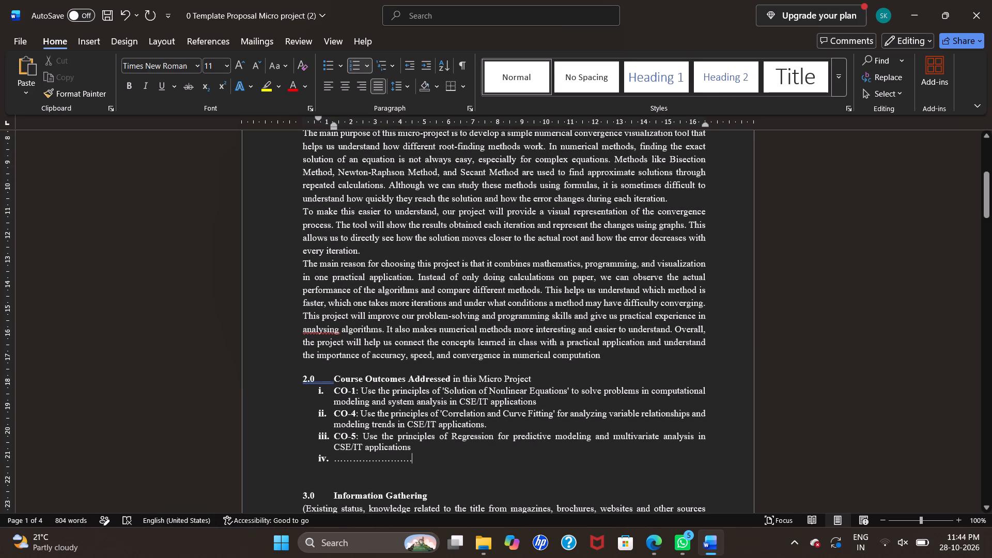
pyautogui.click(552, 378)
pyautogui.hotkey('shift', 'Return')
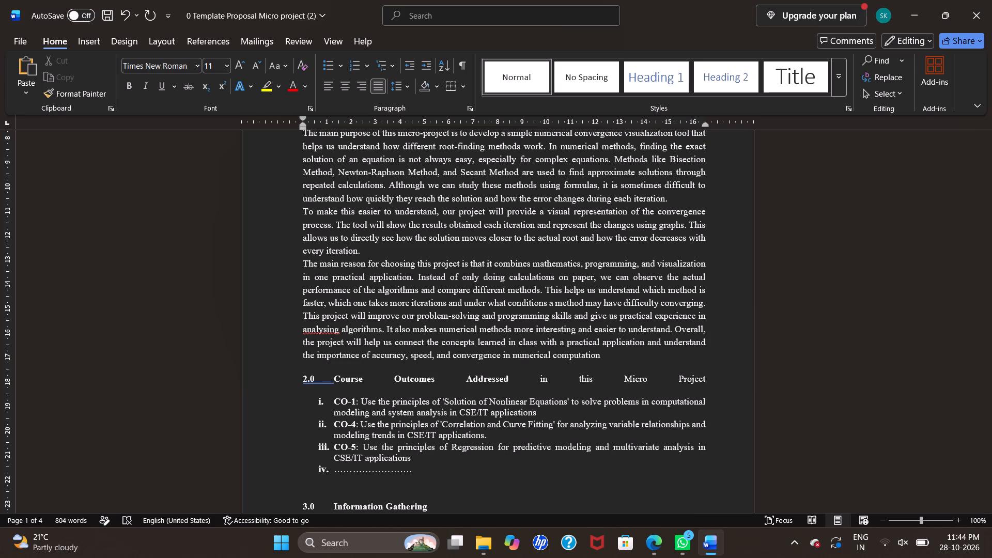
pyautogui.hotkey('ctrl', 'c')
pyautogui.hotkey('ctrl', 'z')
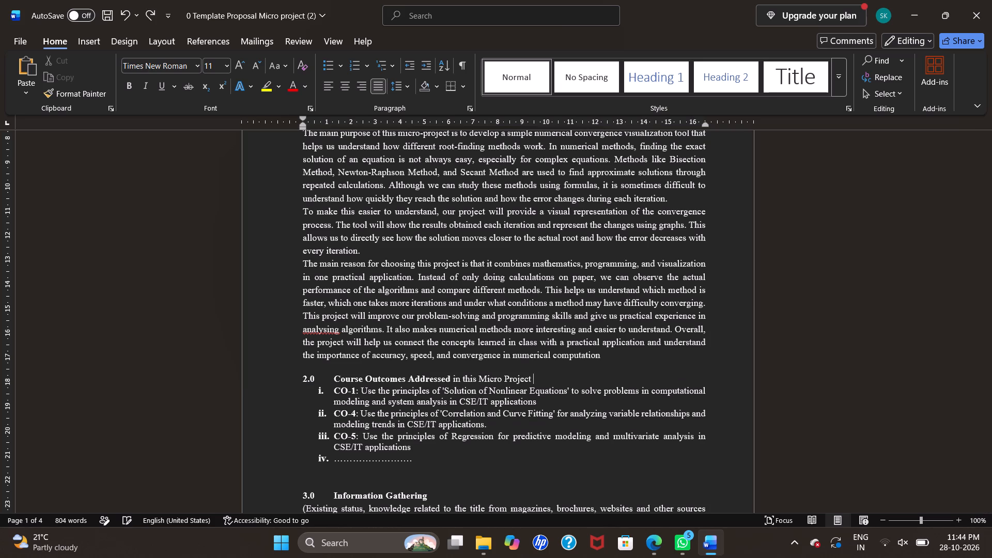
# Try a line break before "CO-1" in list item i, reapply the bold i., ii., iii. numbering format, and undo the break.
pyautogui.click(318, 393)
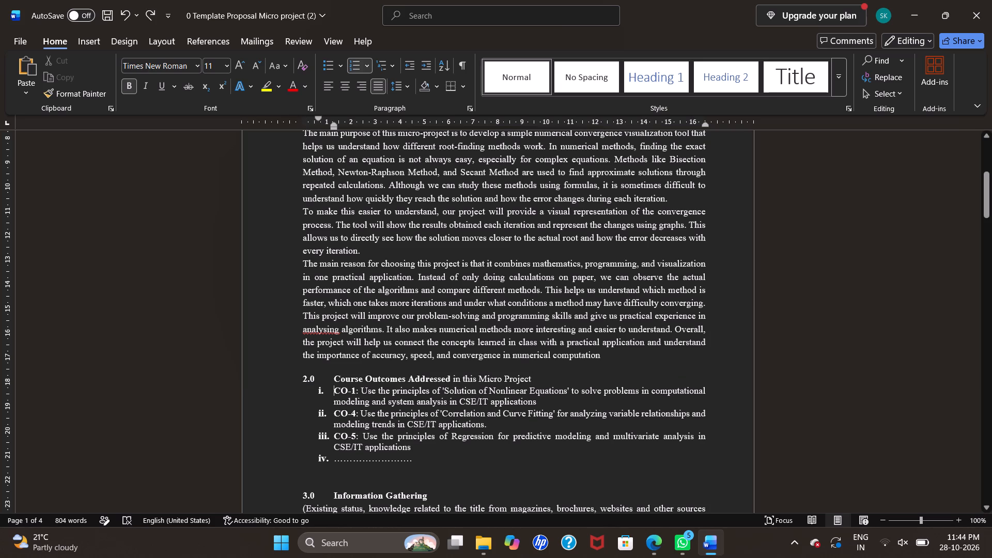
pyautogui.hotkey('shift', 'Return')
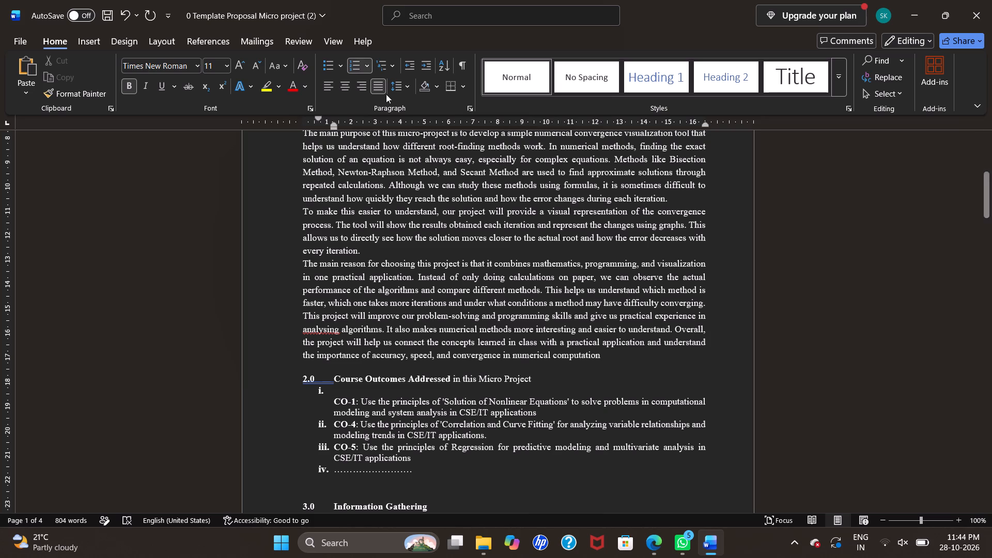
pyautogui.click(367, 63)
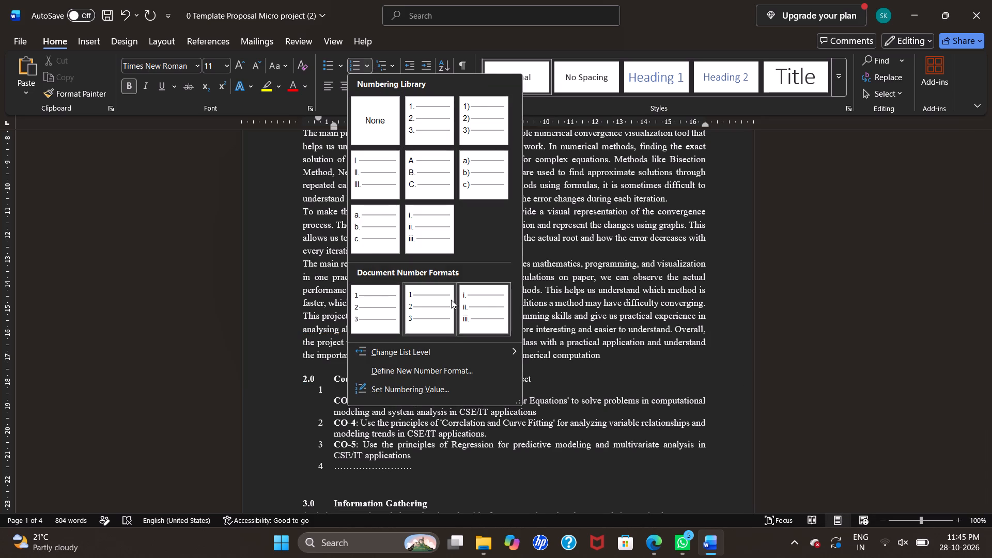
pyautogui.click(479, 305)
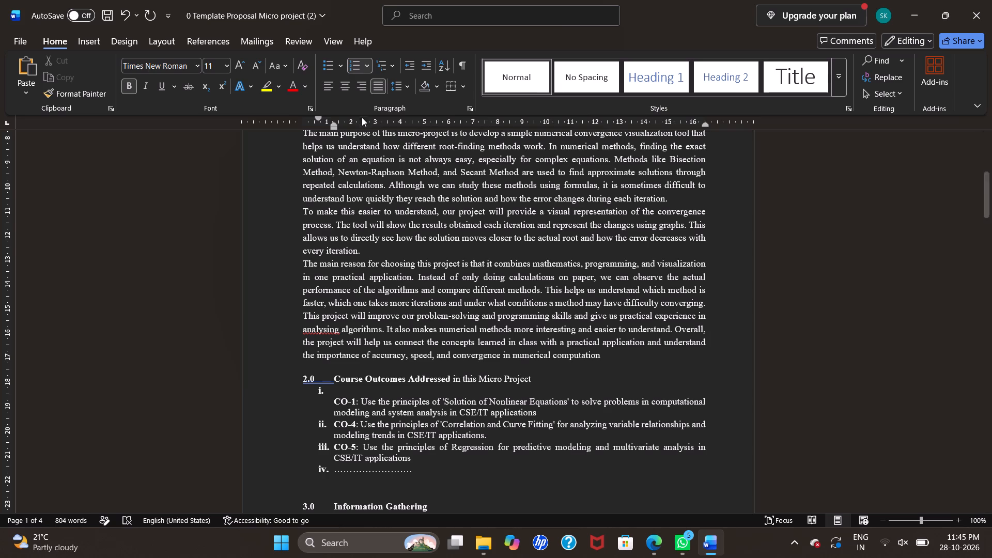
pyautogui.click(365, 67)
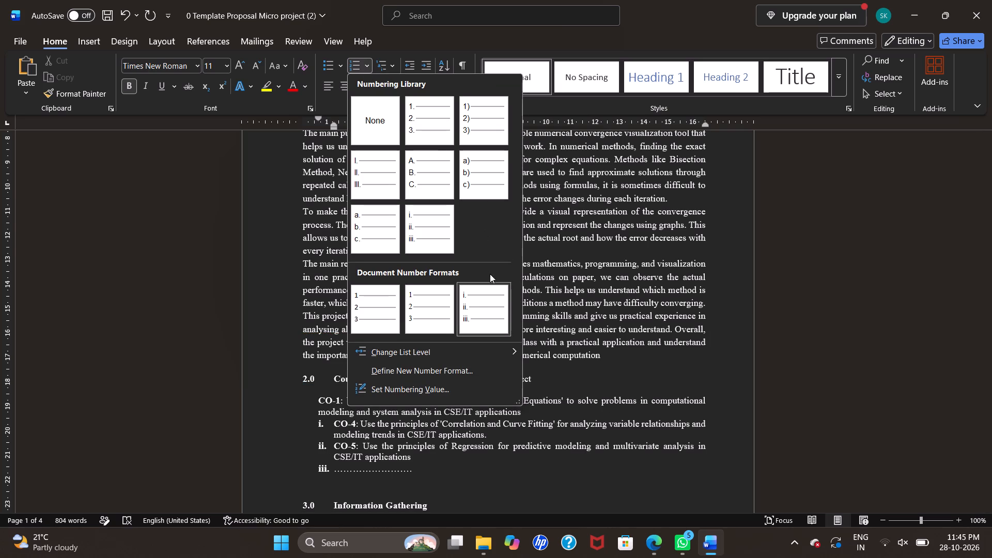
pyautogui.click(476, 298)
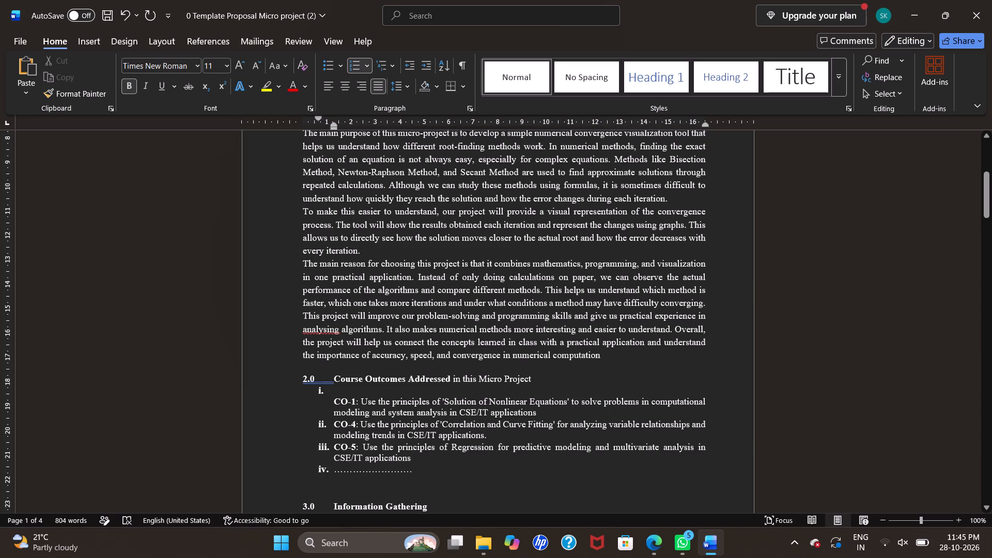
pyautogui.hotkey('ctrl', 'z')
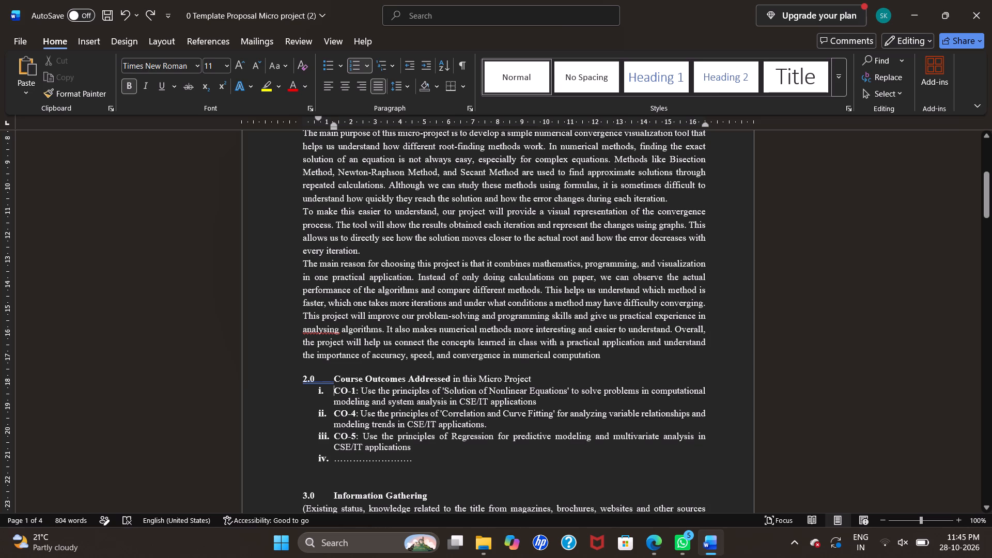
# Delete the dotted placeholder item iv at the end of the Course Outcomes list, including its number and the leftover dot.
pyautogui.moveTo(410, 458); pyautogui.dragTo(321, 460)
pyautogui.press('BackSpace')
pyautogui.press('BackSpace')
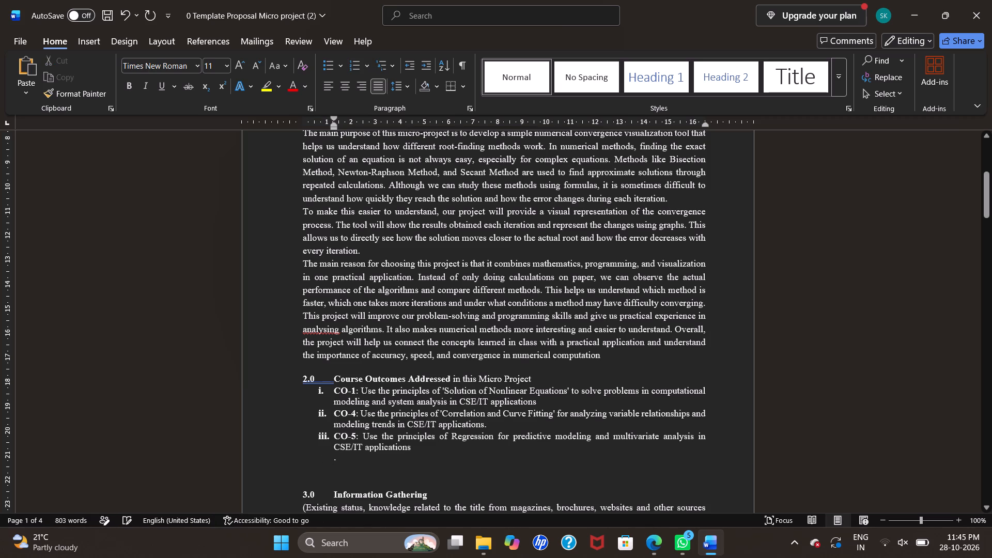
pyautogui.press('Right')
pyautogui.press('BackSpace')
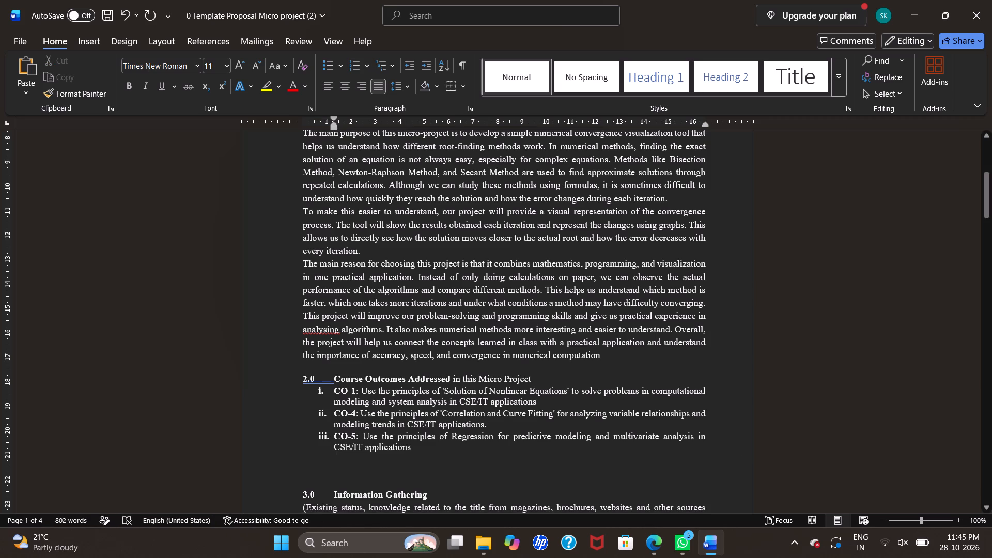
# Remove one blank line above the 3.0 Information Gathering heading, keeping a gap between the heading and the list.
pyautogui.click(303, 485)
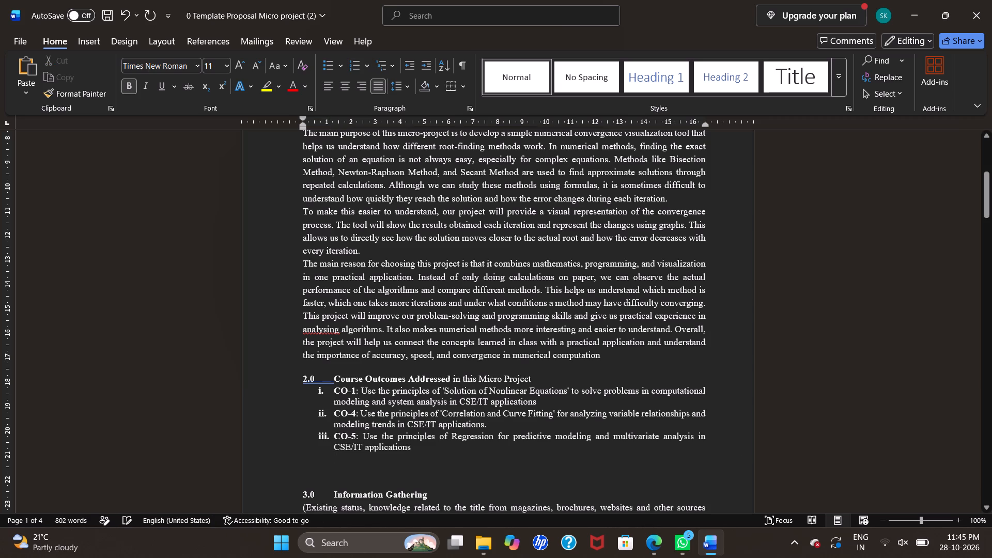
pyautogui.click(298, 493)
pyautogui.press('BackSpace')
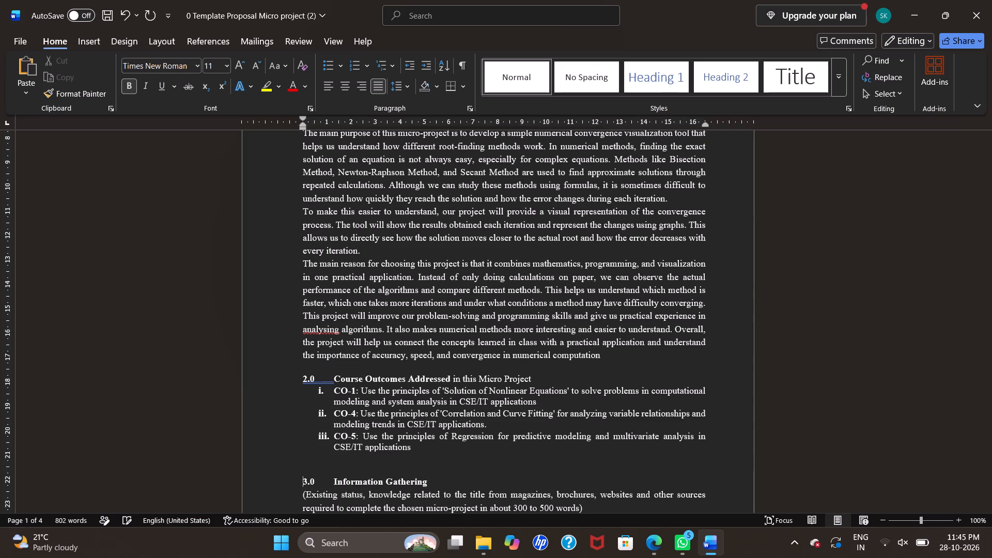
pyautogui.press('BackSpace')
pyautogui.hotkey('shift', 'Return')
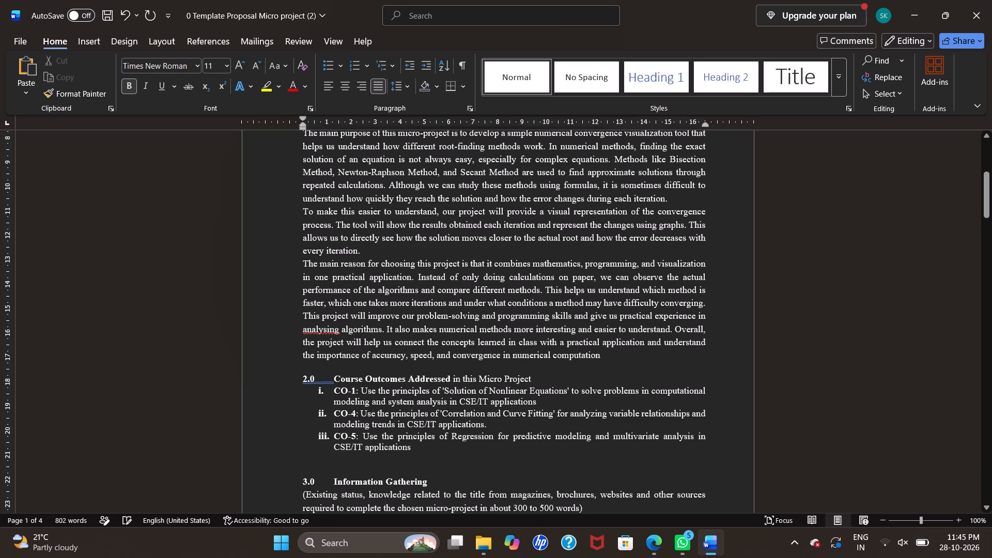
# Select the whole bracketed placeholder note under 3.0 Information Gathering, from "(Existing status" through "300 to 500 words)".
pyautogui.scroll(-1, 379, 465)
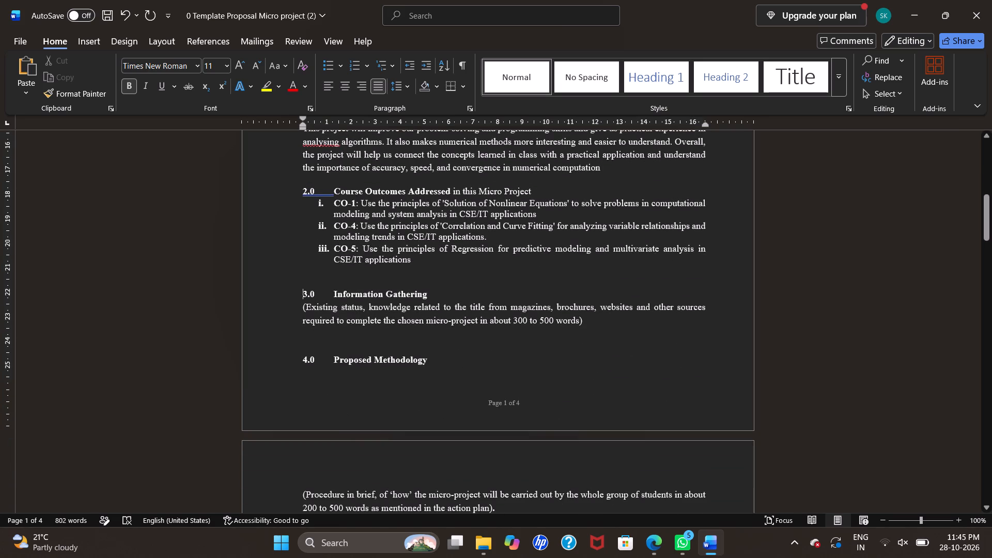
pyautogui.moveTo(302, 305); pyautogui.dragTo(581, 325)
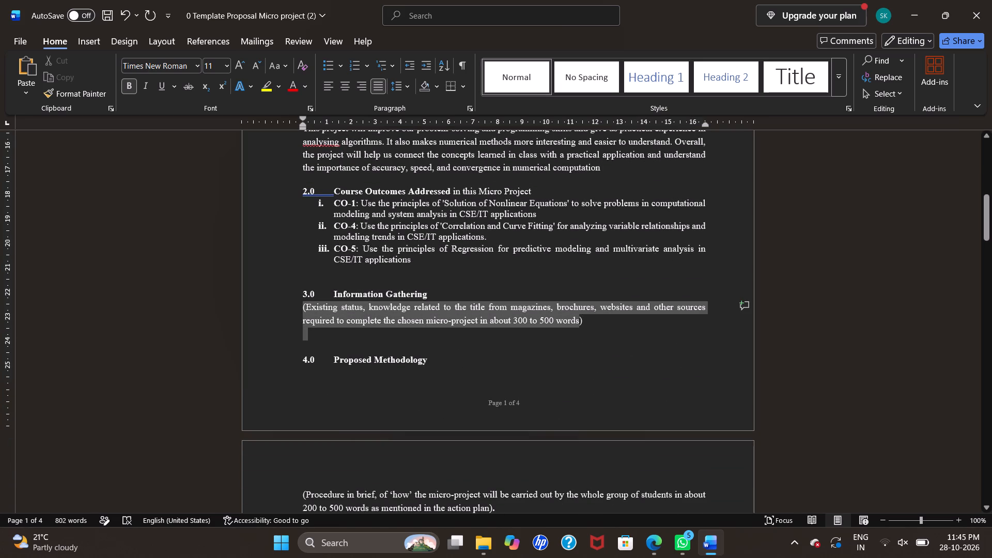
pyautogui.moveTo(581, 325); pyautogui.dragTo(583, 321)
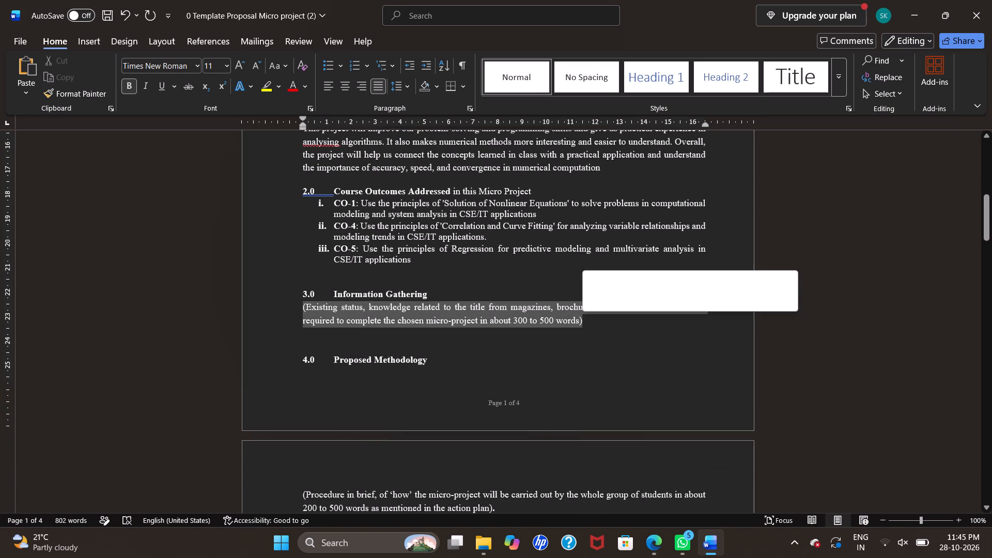
# Delete the selected bracketed placeholder note under the 3.0 Information Gathering heading.
pyautogui.press('BackSpace')
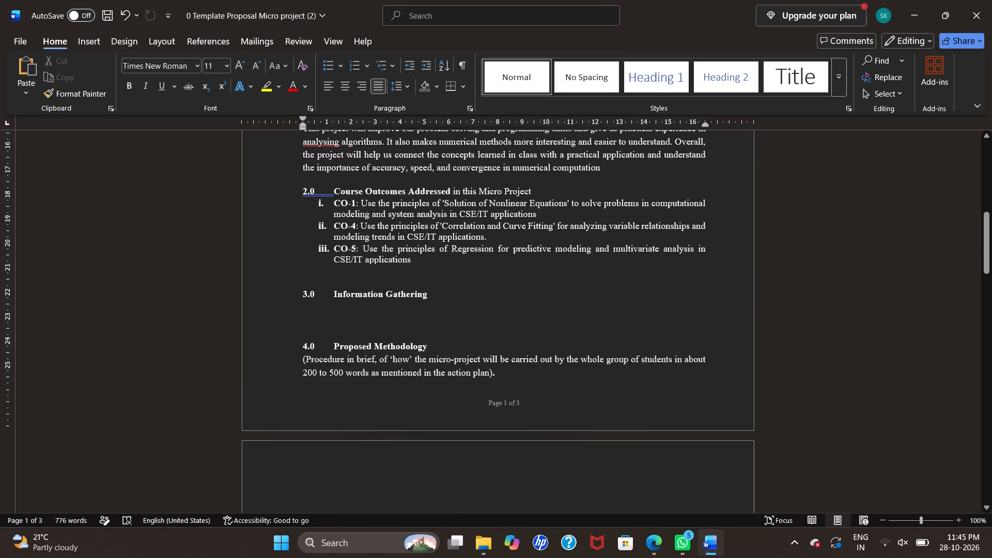
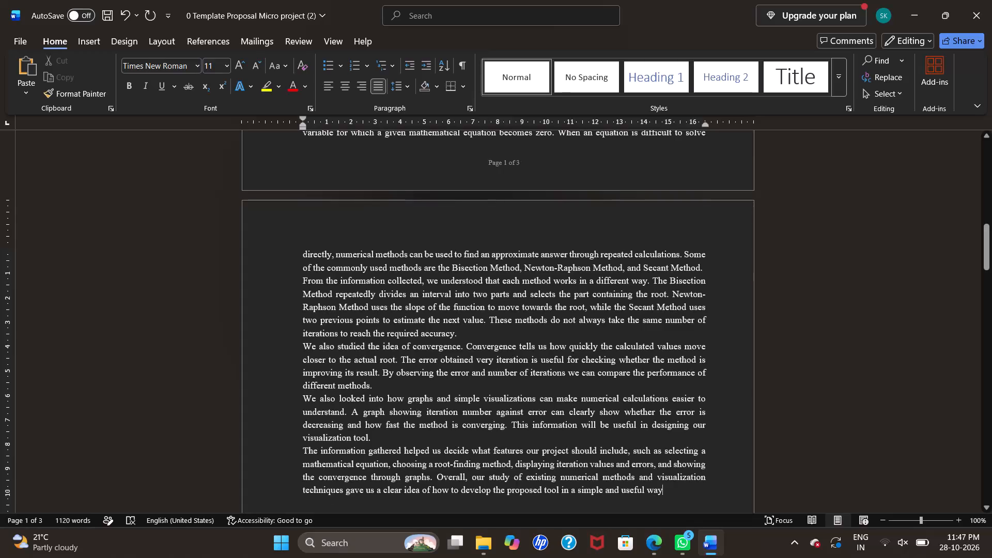
# Insert a line break after the 3.0 Information Gathering heading to leave a blank line above its body text.
pyautogui.scroll(1, 433, 319)
pyautogui.click(437, 272)
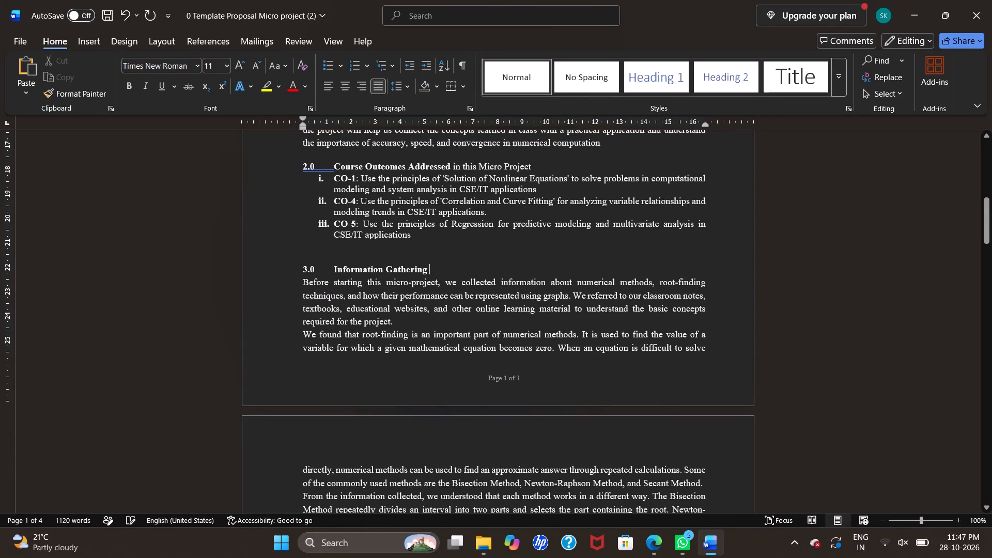
pyautogui.hotkey('shift', 'Return')
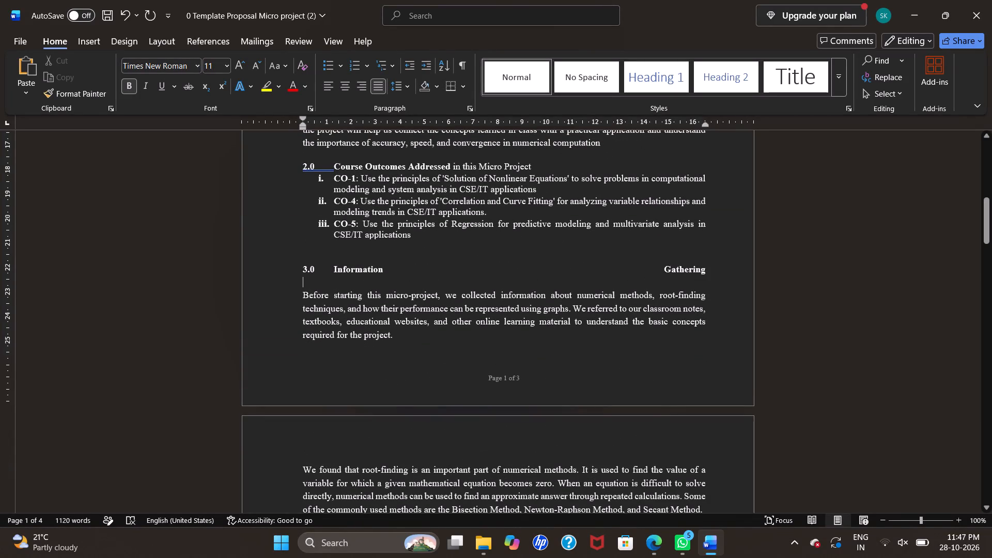
# Replace the space between "Information" and "Gathering" in the 3.0 heading with a hyphen.
pyautogui.click(664, 267)
pyautogui.press('BackSpace')
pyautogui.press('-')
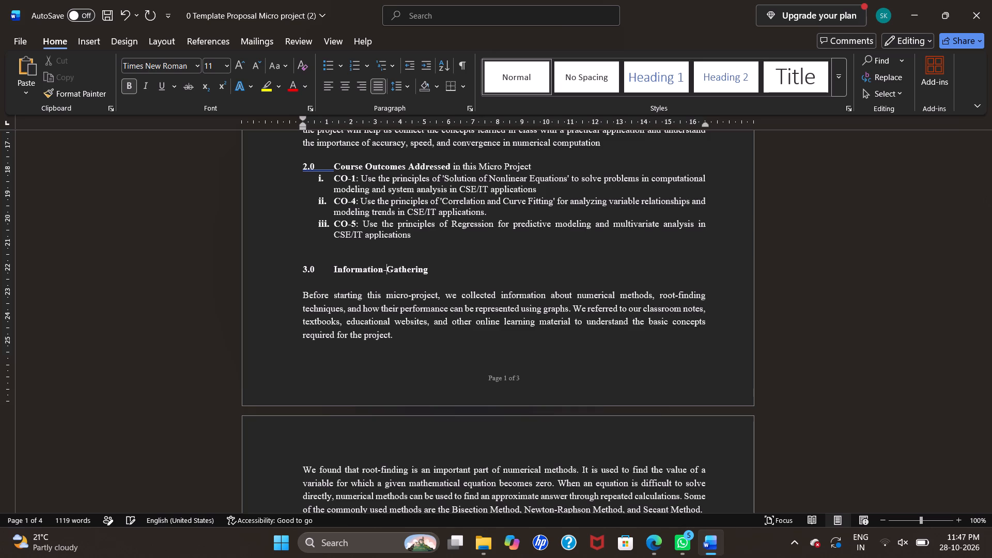
pyautogui.scroll(-1, 422, 307)
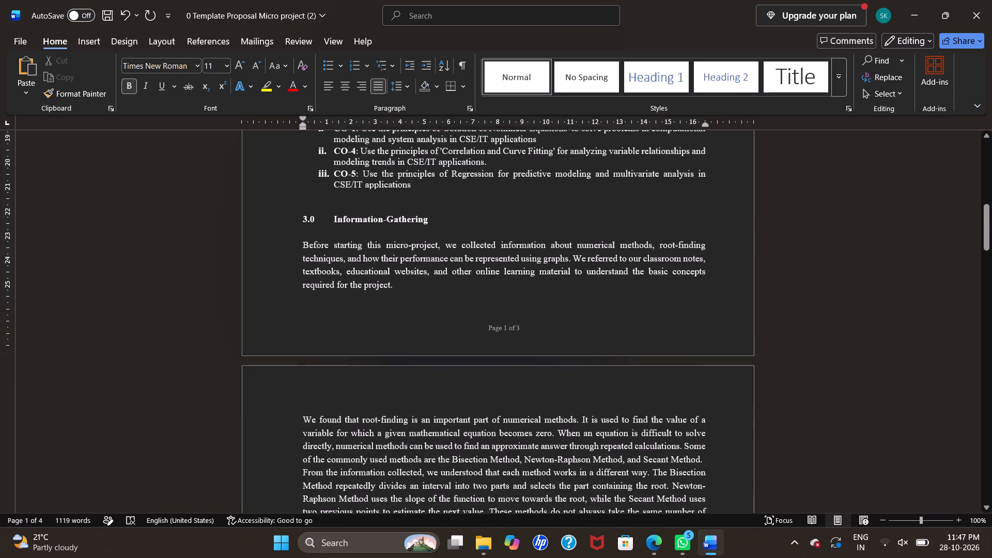
# Delete the bracketed placeholder note under 4.0 Proposed Methodology and add a line break there, leaving a blank line below the heading.
pyautogui.scroll(-2, 422, 307)
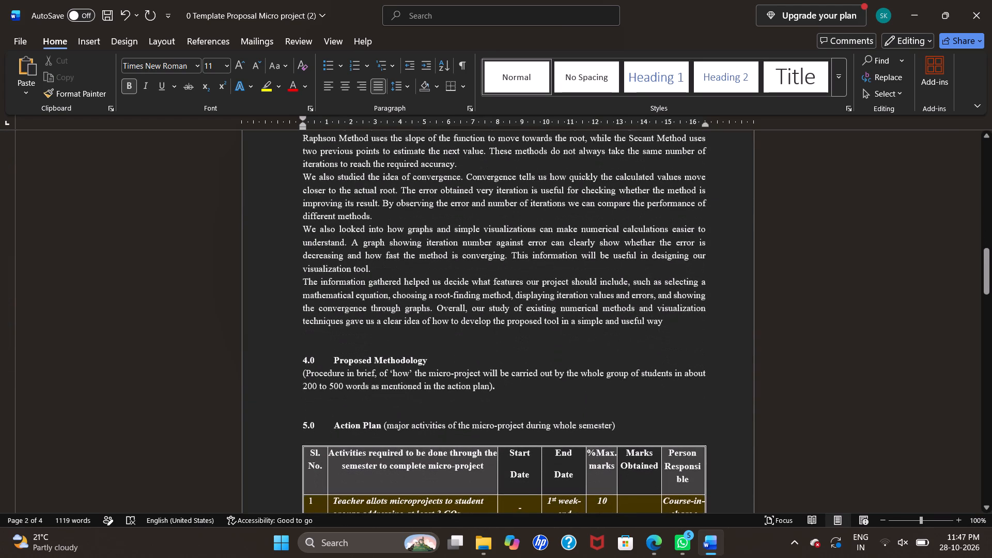
pyautogui.moveTo(302, 372); pyautogui.dragTo(313, 374)
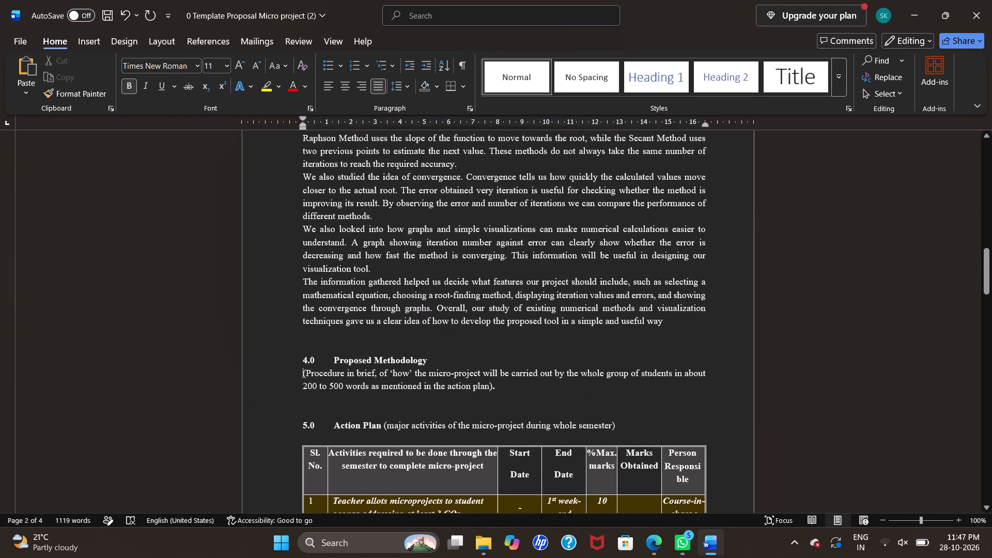
pyautogui.moveTo(313, 374); pyautogui.dragTo(497, 383)
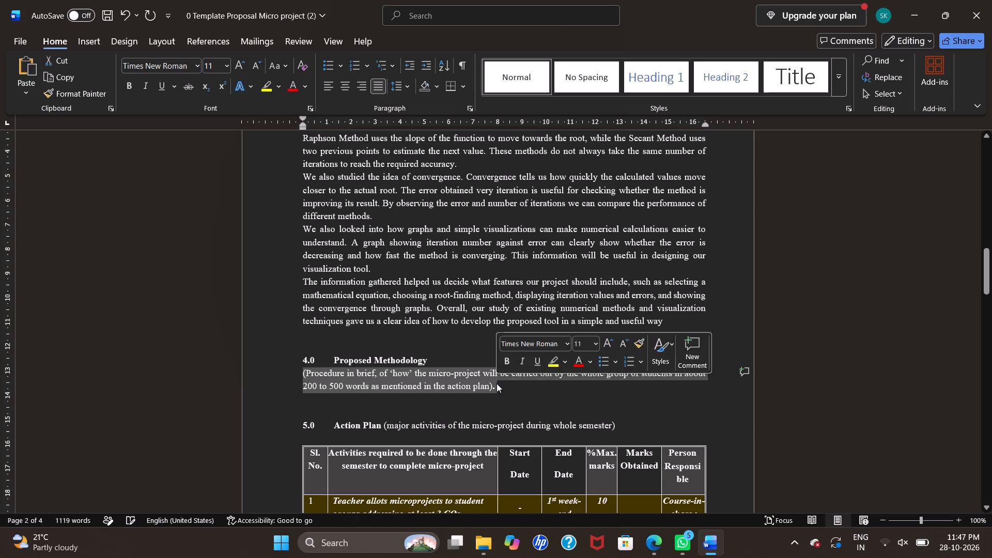
pyautogui.press('BackSpace')
pyautogui.hotkey('shift', 'Return')
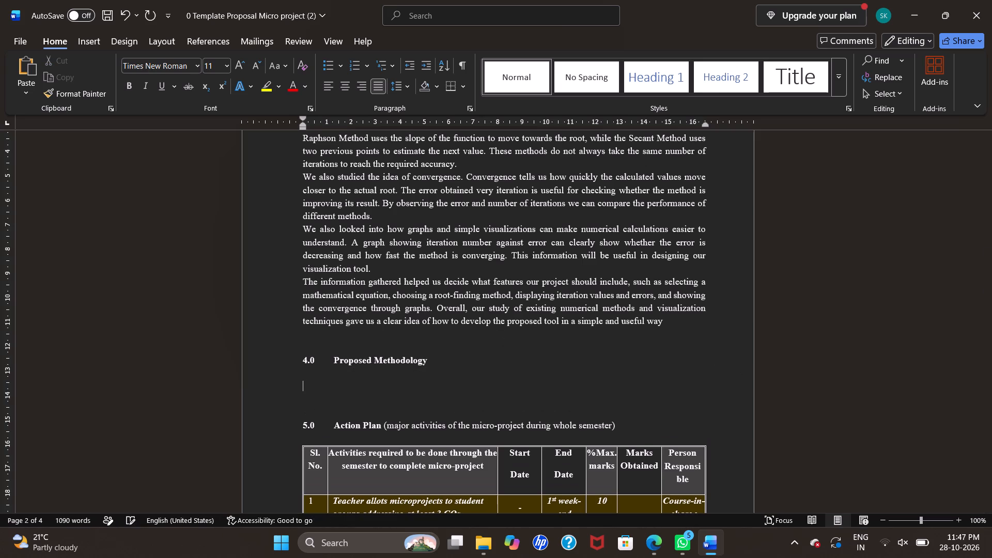
# Switch to the Edge browser window.
pyautogui.click(650, 548)
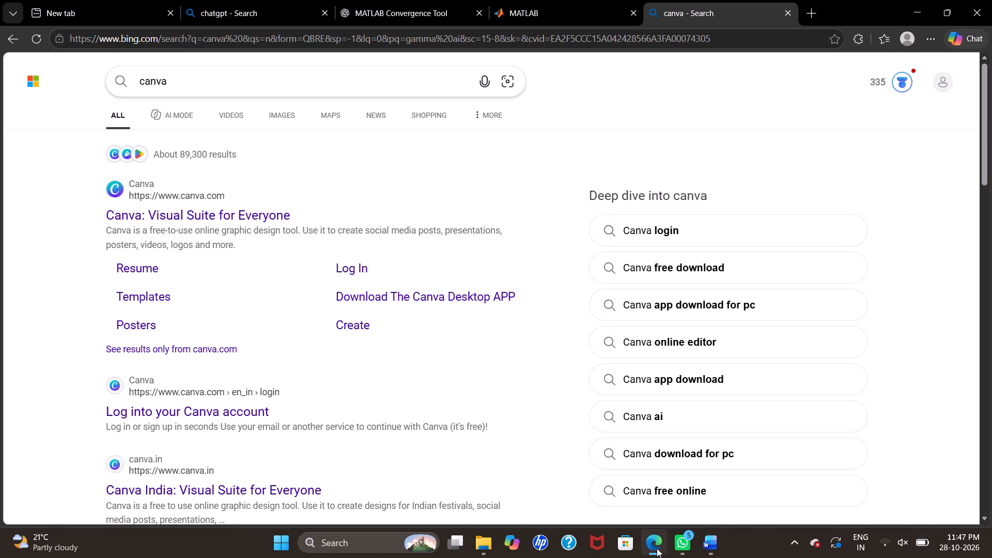
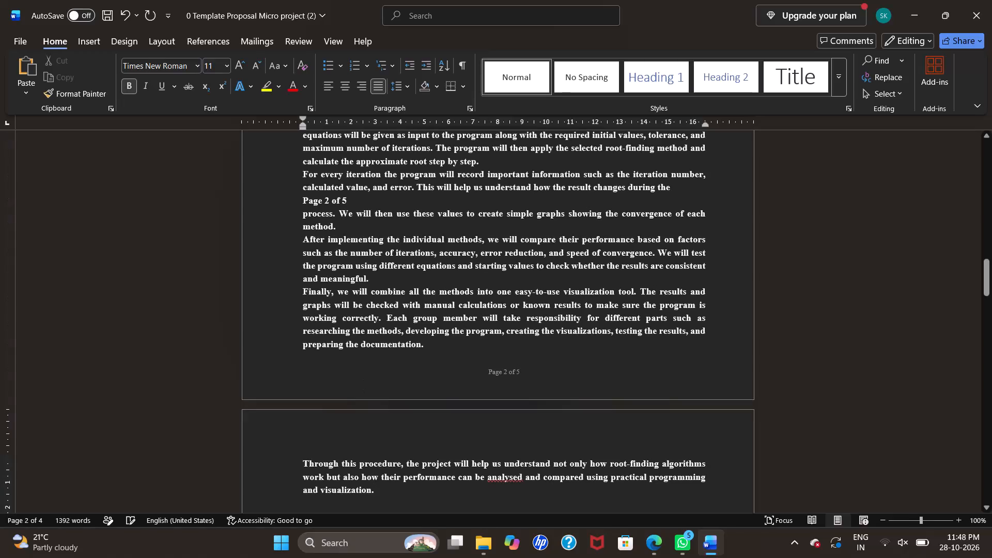
# Remove the bold formatting from all body paragraphs under 4.0 Proposed Methodology, through the closing paragraph that begins "Through this procedure".
pyautogui.scroll(1, 387, 311)
pyautogui.keyDown('ctrl'); pyautogui.scroll(-1, 387, 311); pyautogui.keyUp('ctrl')
pyautogui.keyDown('ctrl'); pyautogui.scroll(1, 387, 311); pyautogui.keyUp('ctrl')
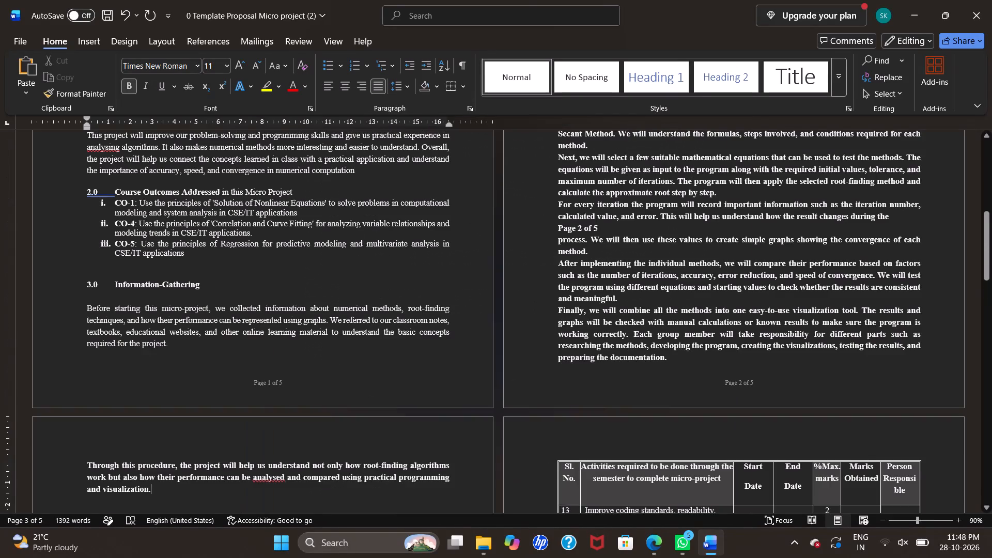
pyautogui.scroll(1, 387, 311)
pyautogui.keyDown('ctrl'); pyautogui.scroll(2, 387, 311); pyautogui.keyUp('ctrl')
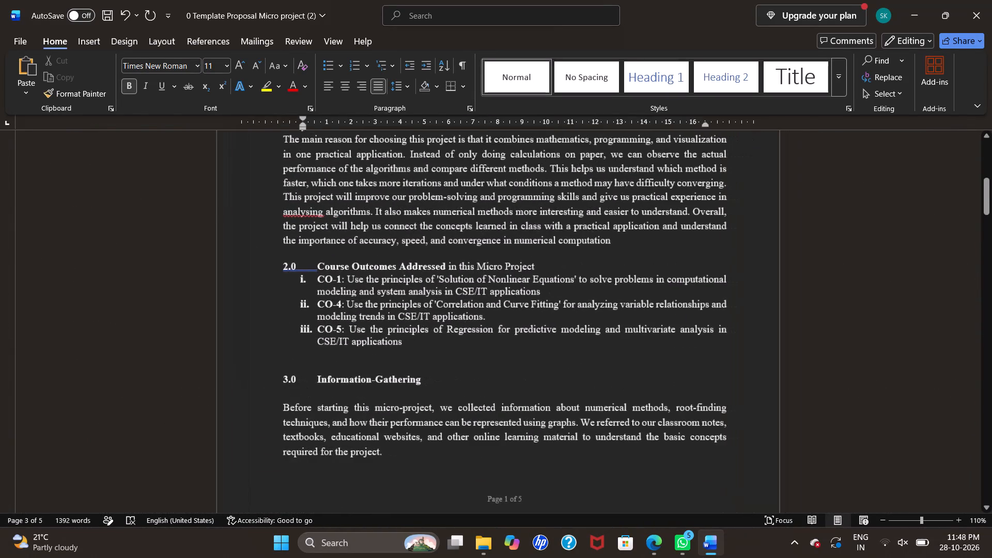
pyautogui.scroll(-2, 387, 311)
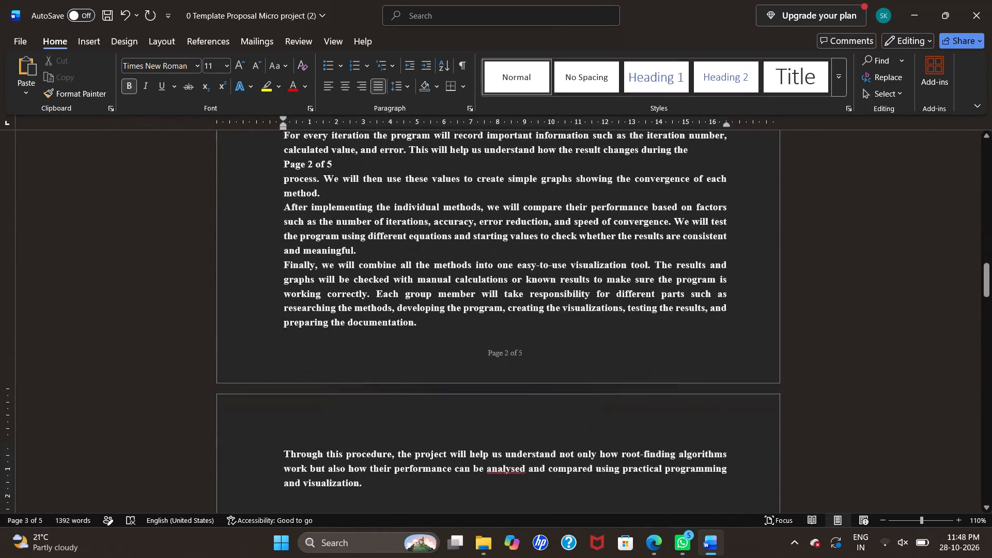
pyautogui.scroll(-2, 387, 311)
pyautogui.scroll(1, 387, 311)
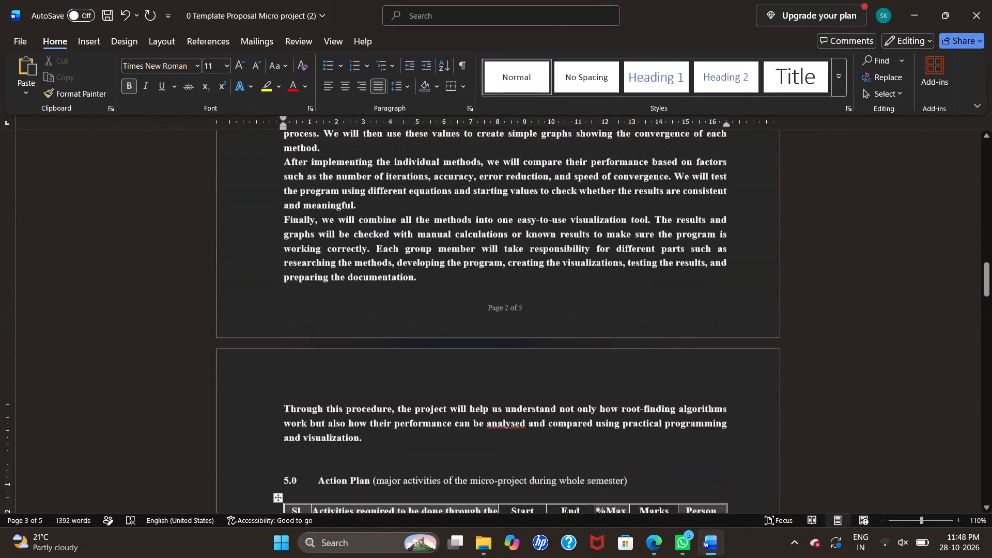
pyautogui.scroll(1, 387, 311)
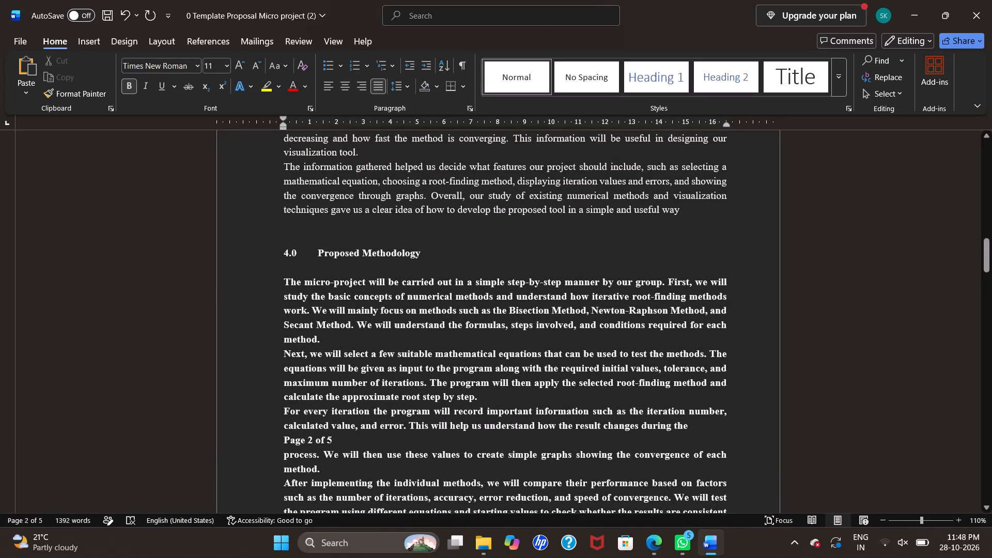
pyautogui.moveTo(284, 279); pyautogui.dragTo(405, 425)
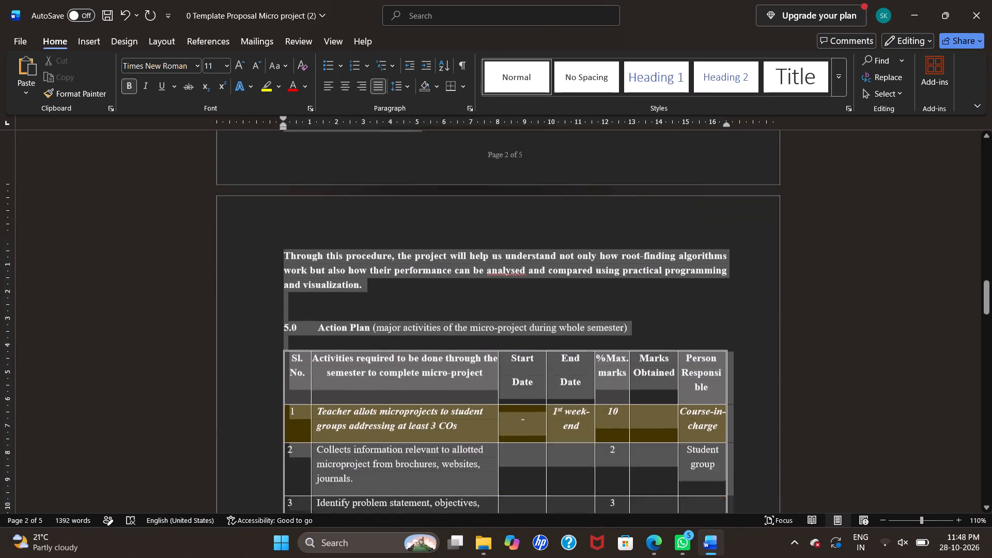
pyautogui.moveTo(405, 425); pyautogui.dragTo(364, 276)
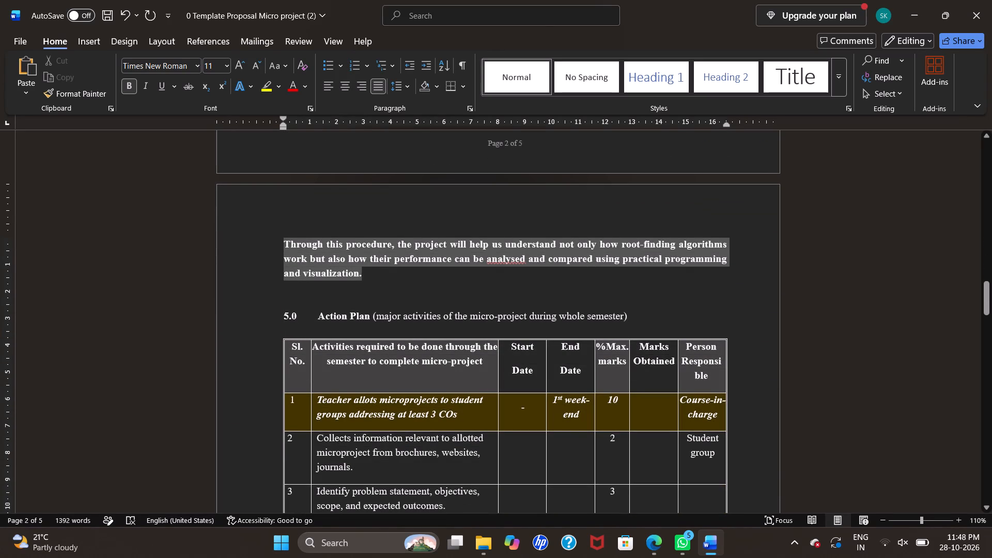
pyautogui.moveTo(364, 276); pyautogui.dragTo(363, 275)
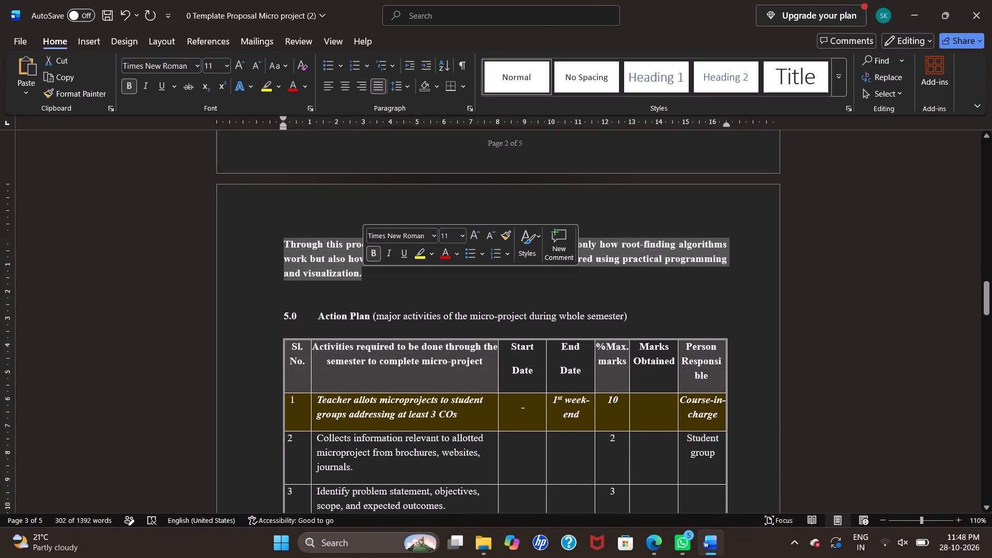
pyautogui.hotkey('ctrl', 'b')
pyautogui.click(823, 283)
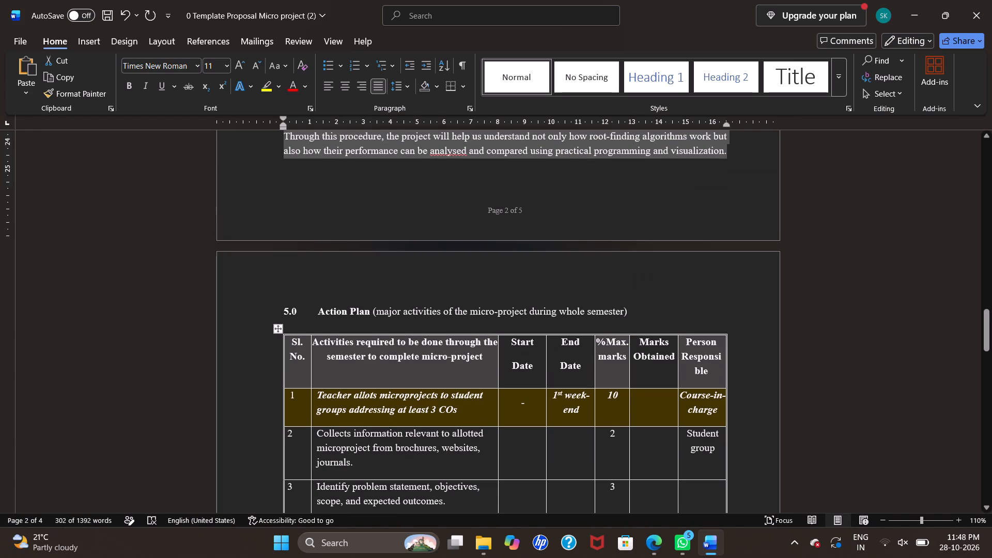
# Review the whole proposal from the title block through the Action Plan to the 6.0 Tentative Resources Required table.
pyautogui.scroll(1, 711, 231)
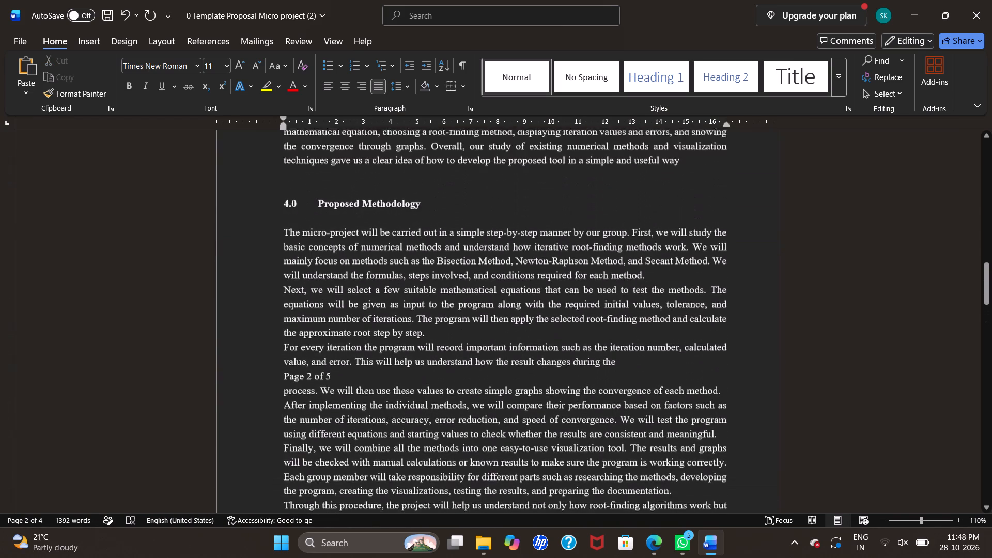
pyautogui.scroll(3, 711, 231)
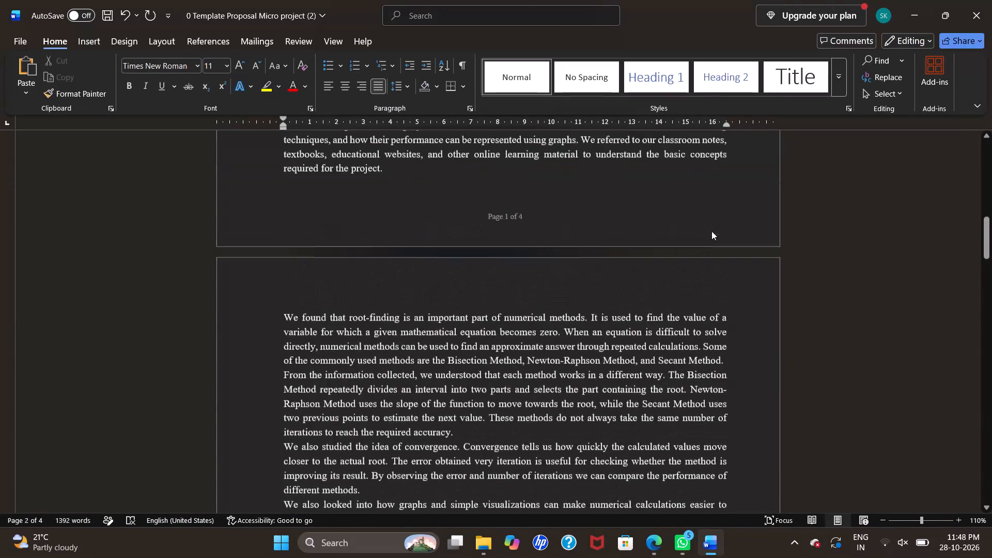
pyautogui.scroll(3, 711, 231)
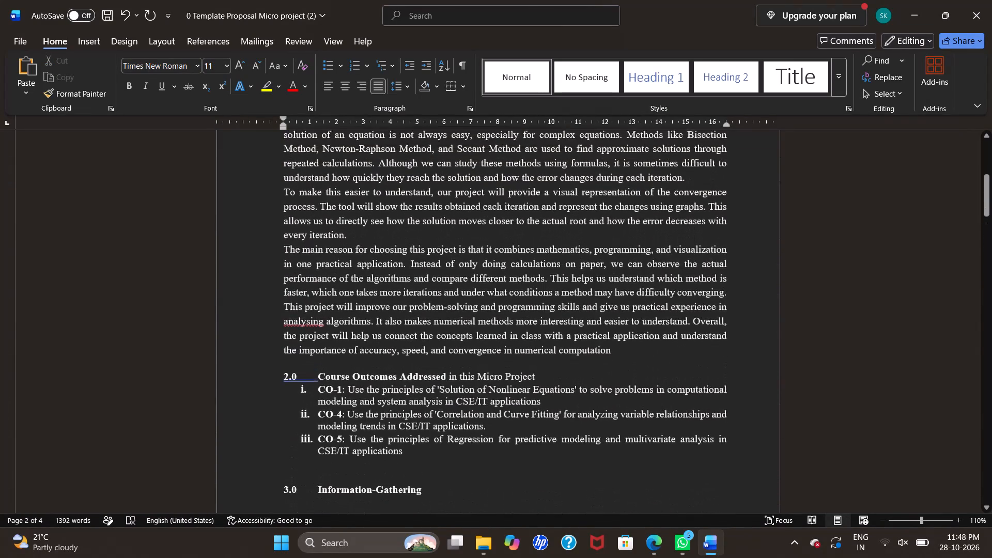
pyautogui.scroll(2, 711, 231)
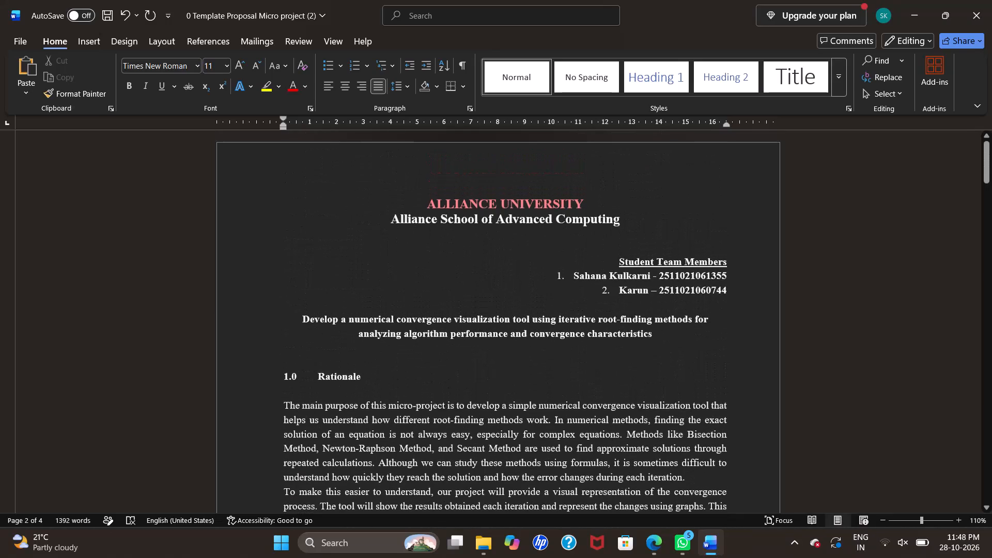
pyautogui.scroll(-1, 760, 356)
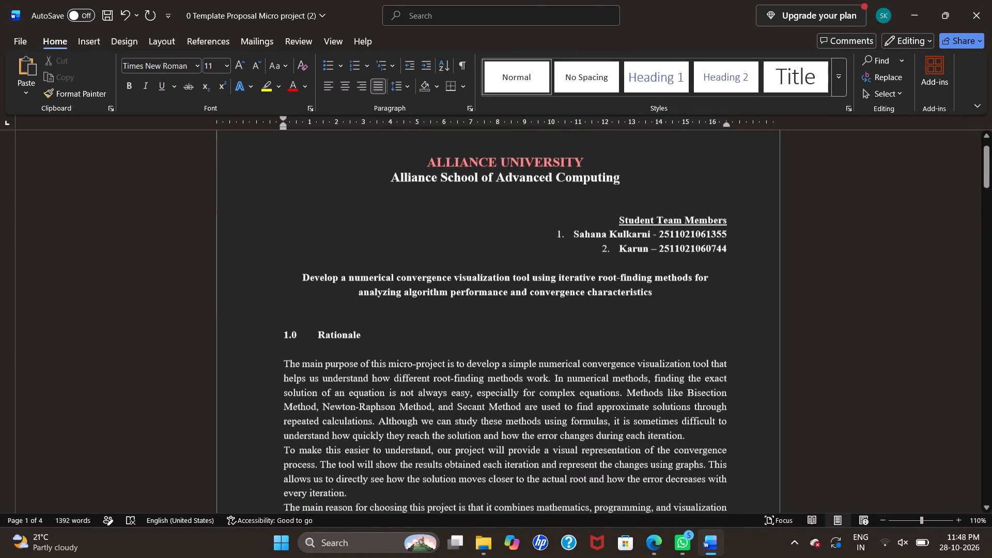
pyautogui.scroll(-1, 760, 356)
pyautogui.scroll(1, 760, 356)
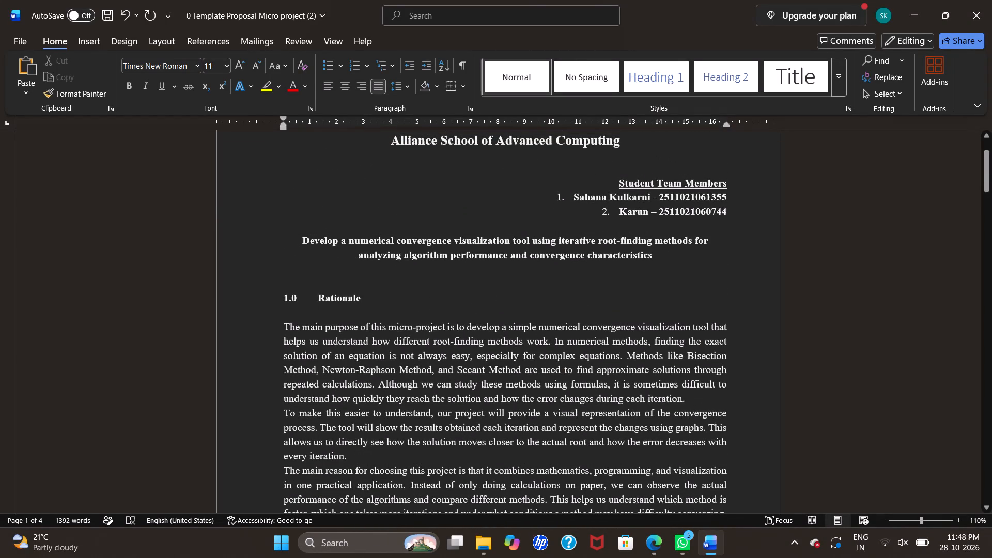
pyautogui.scroll(-2, 830, 418)
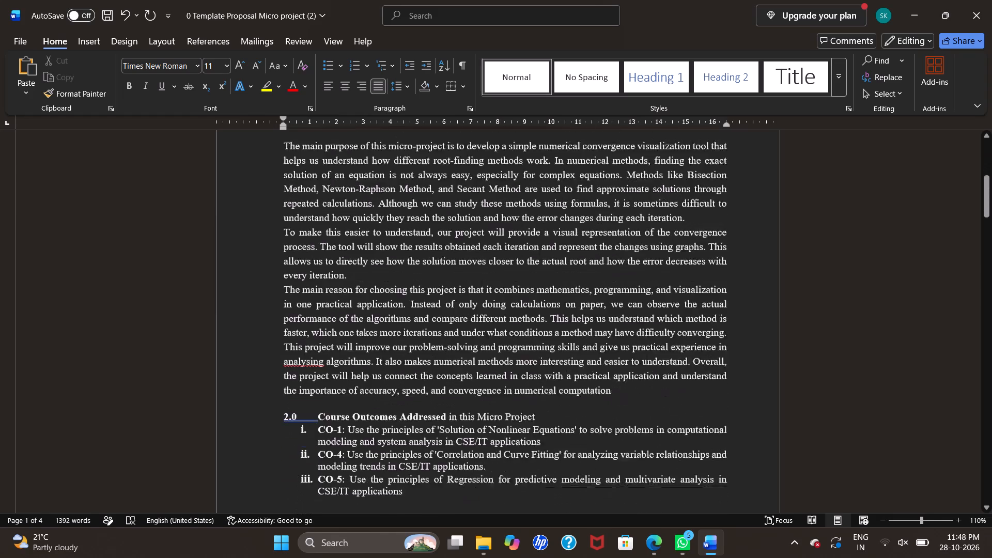
pyautogui.scroll(-5, 830, 418)
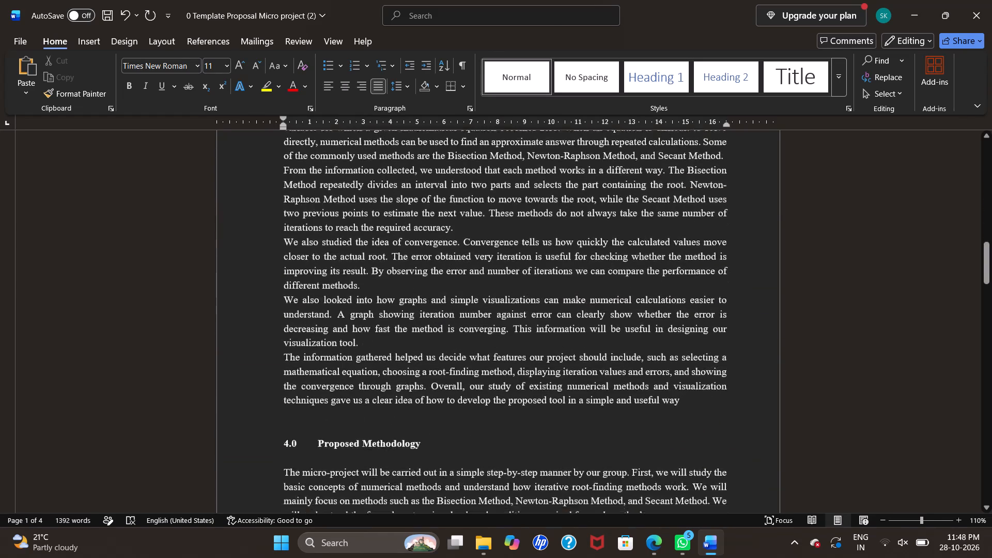
pyautogui.scroll(-4, 830, 418)
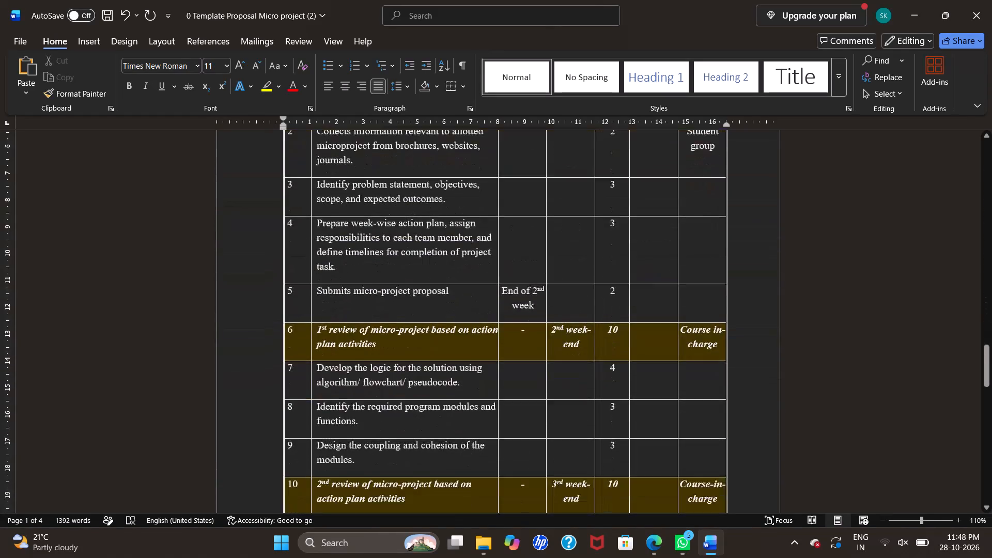
pyautogui.scroll(-6, 830, 418)
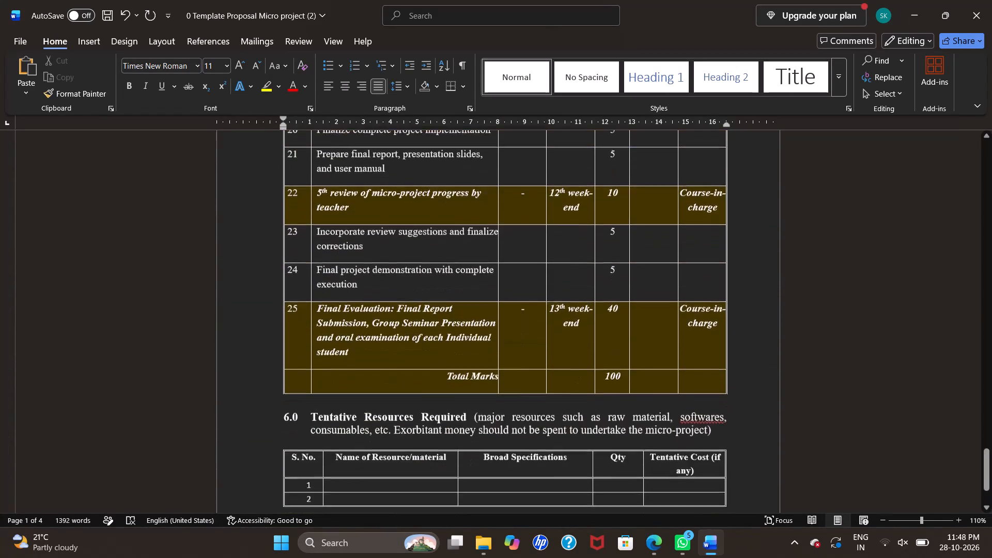
pyautogui.scroll(-3, 830, 418)
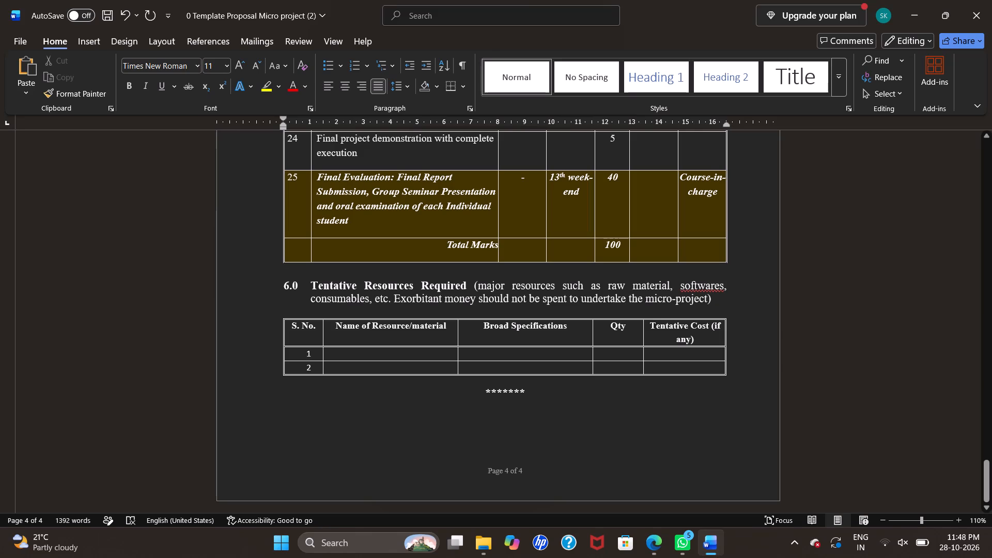
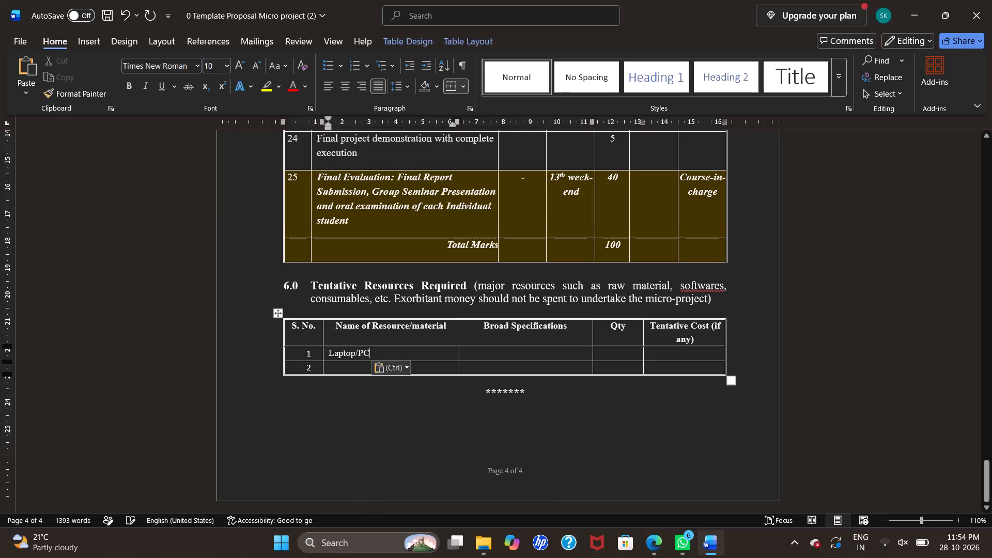
# Shorten the resource name in row 1 of the 6.0 Tentative Resources Required table to "Laptop".
pyautogui.press('BackSpace')
pyautogui.press('BackSpace')
pyautogui.press('BackSpace')
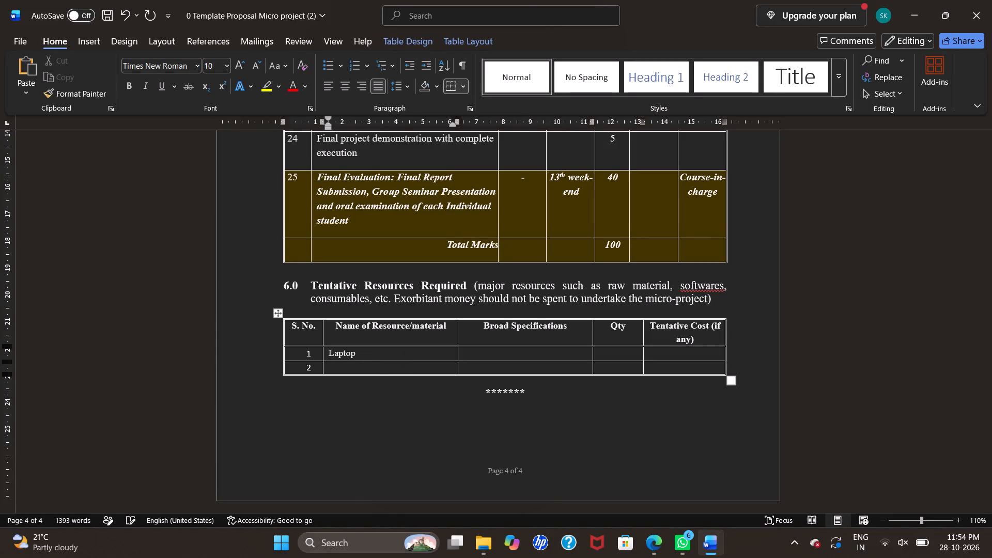
pyautogui.press('Down')
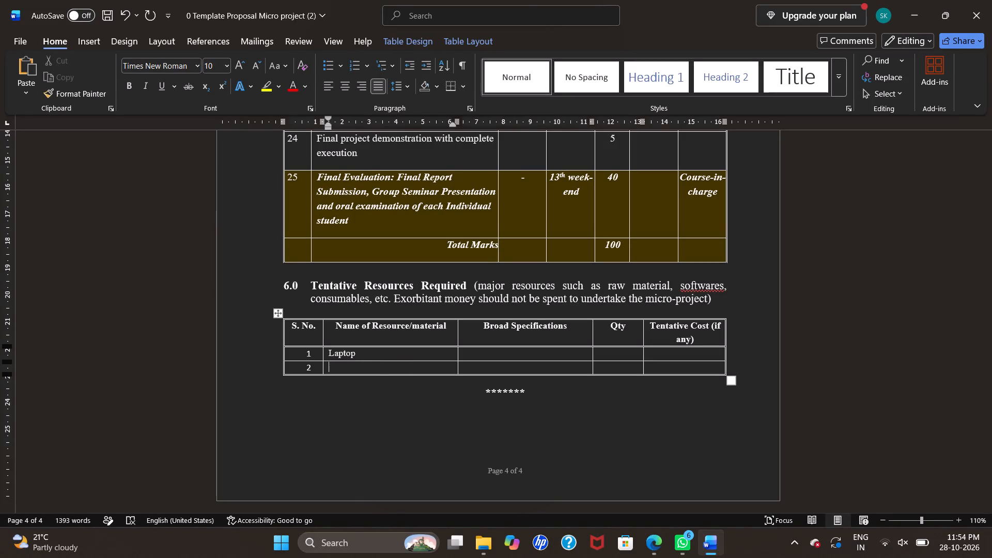
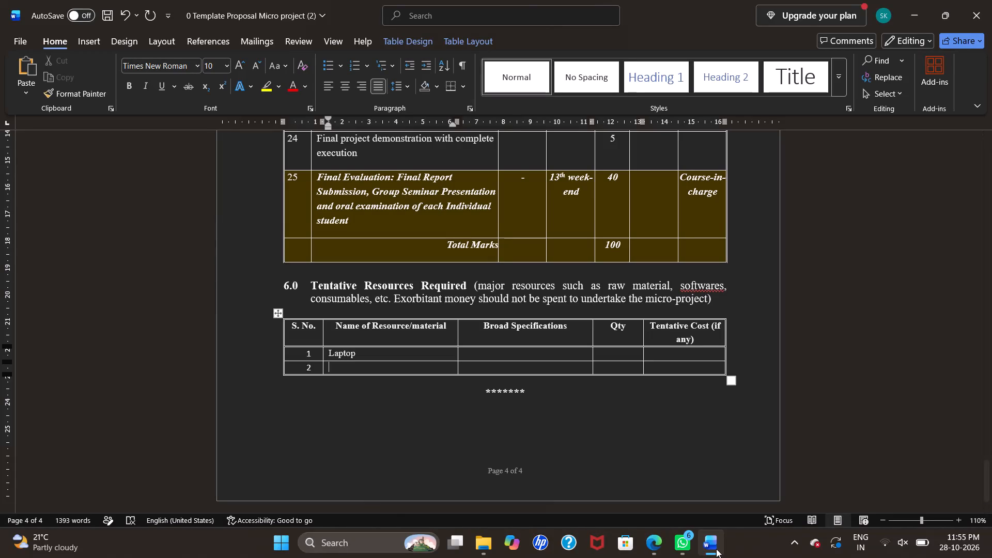
# Paste "Personal computer" as the resource name in row 2 of the 6.0 Tentative Resources Required table.
pyautogui.click(406, 368)
pyautogui.hotkey('ctrl', 'v')
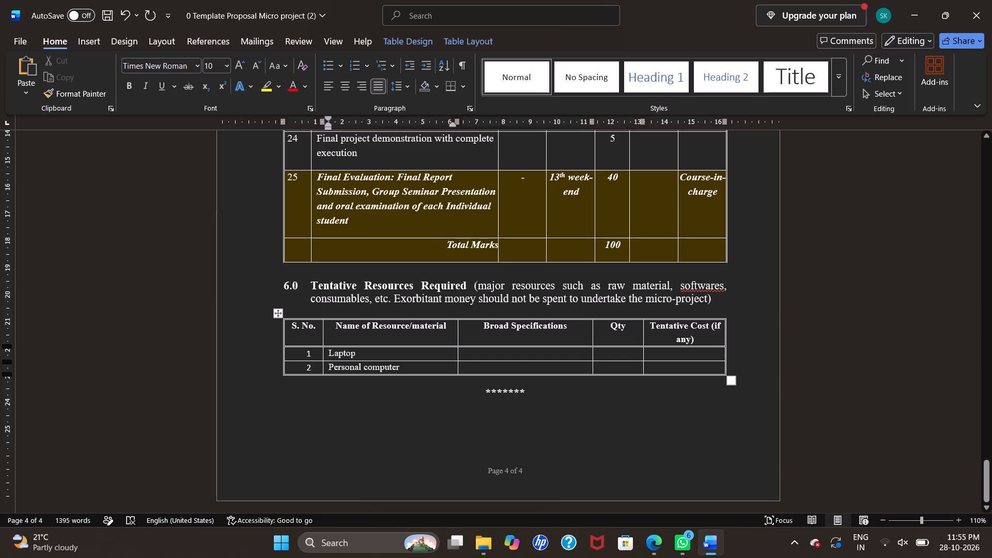
# Begin the Broad Specifications entry for the Laptop row in the 6.0 Tentative Resources Required table.
pyautogui.click(520, 352)
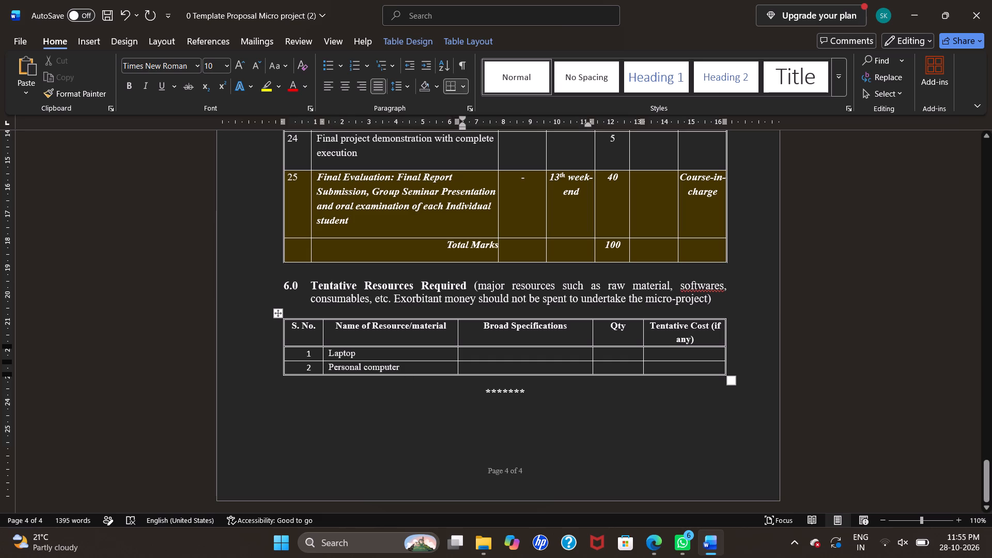
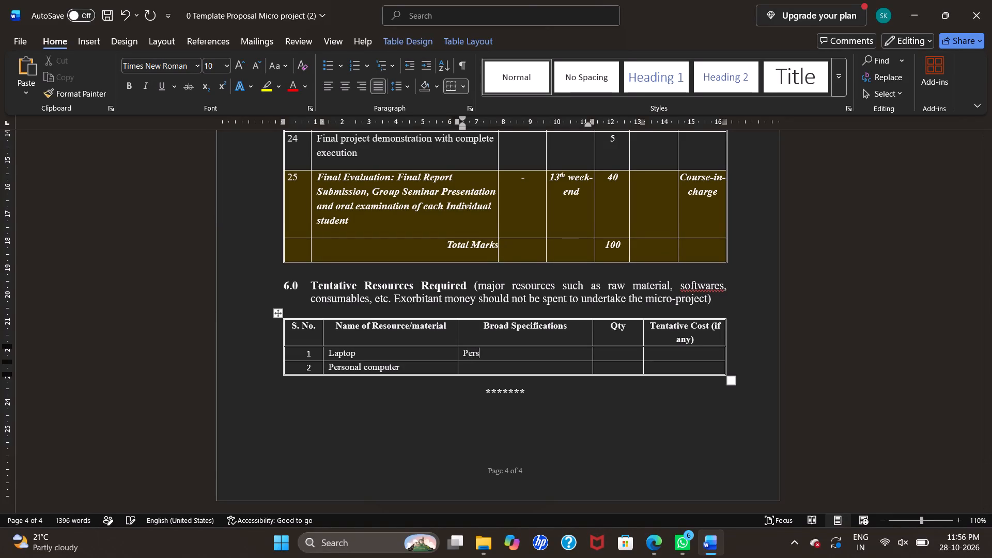
# Complete the Broad Specifications entry for Laptop in row 1 of the 6.0 Tentative Resources Required table as "Personal computer".
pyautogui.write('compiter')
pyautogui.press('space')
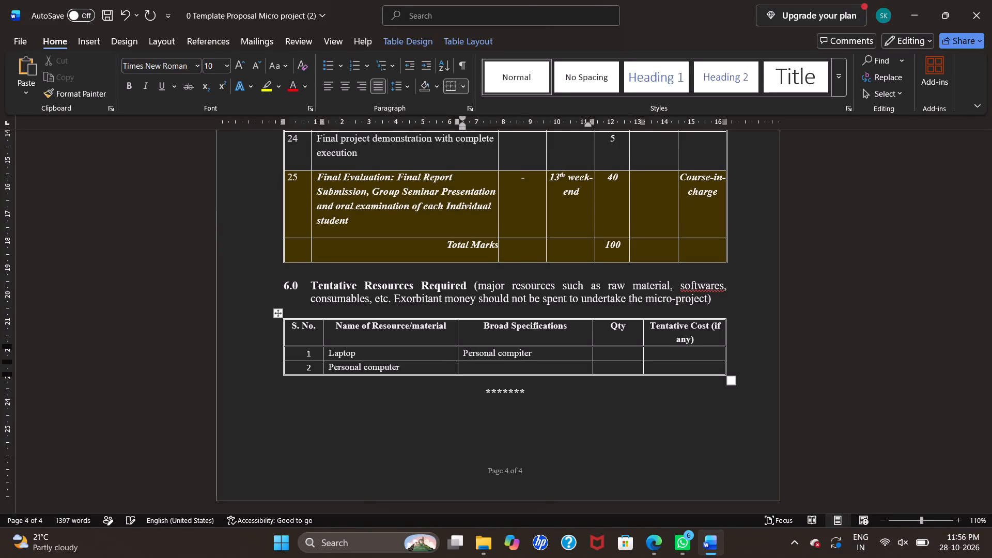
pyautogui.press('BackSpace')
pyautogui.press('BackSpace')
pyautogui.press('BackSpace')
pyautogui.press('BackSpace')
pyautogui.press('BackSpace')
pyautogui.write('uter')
# Move to the empty Broad Specifications cell in row 2 of the resources table, beside Personal computer.
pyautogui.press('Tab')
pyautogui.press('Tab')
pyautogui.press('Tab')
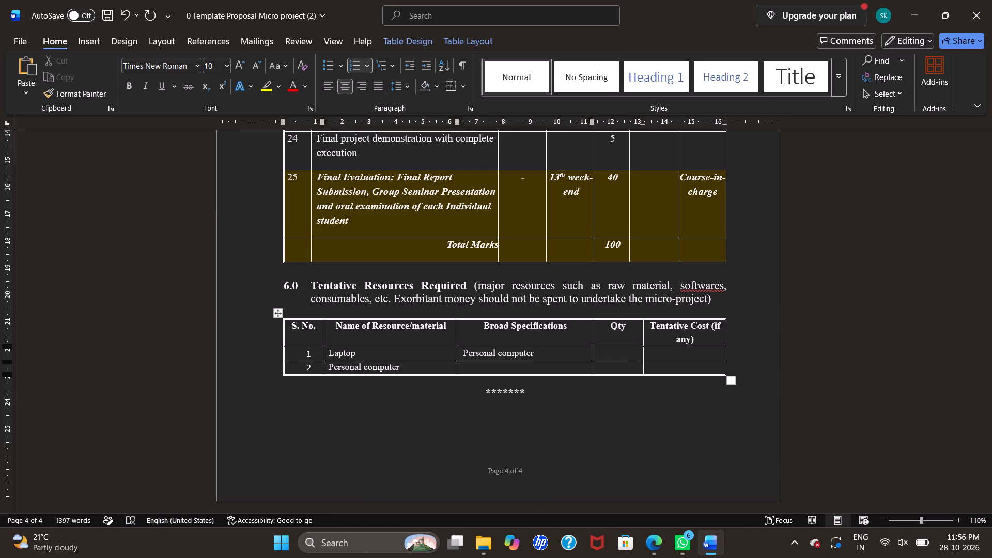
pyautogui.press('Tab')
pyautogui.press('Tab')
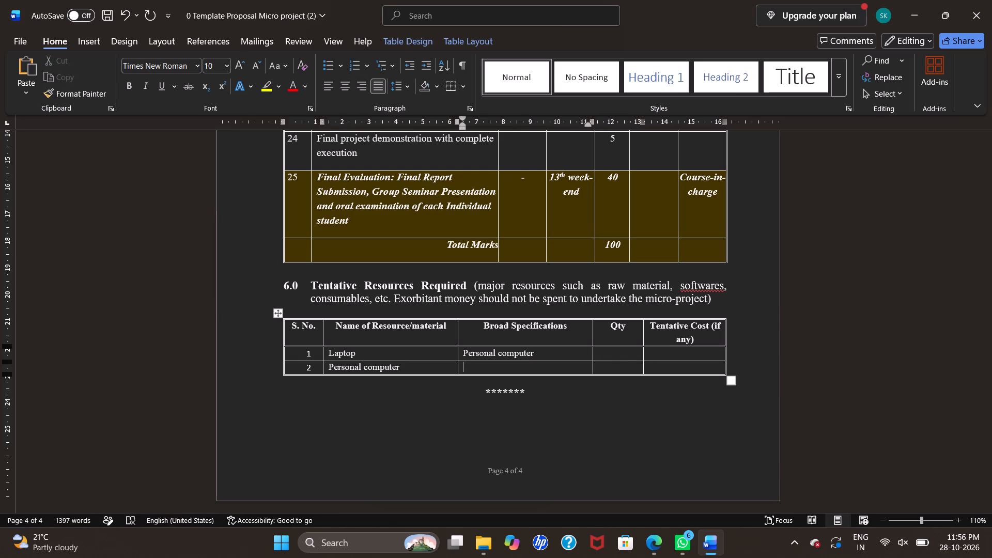
# Place the text cursor in the empty Broad Specifications cell of row 2 in the 6.0 Tentative Resources Required table.
pyautogui.click(501, 361)
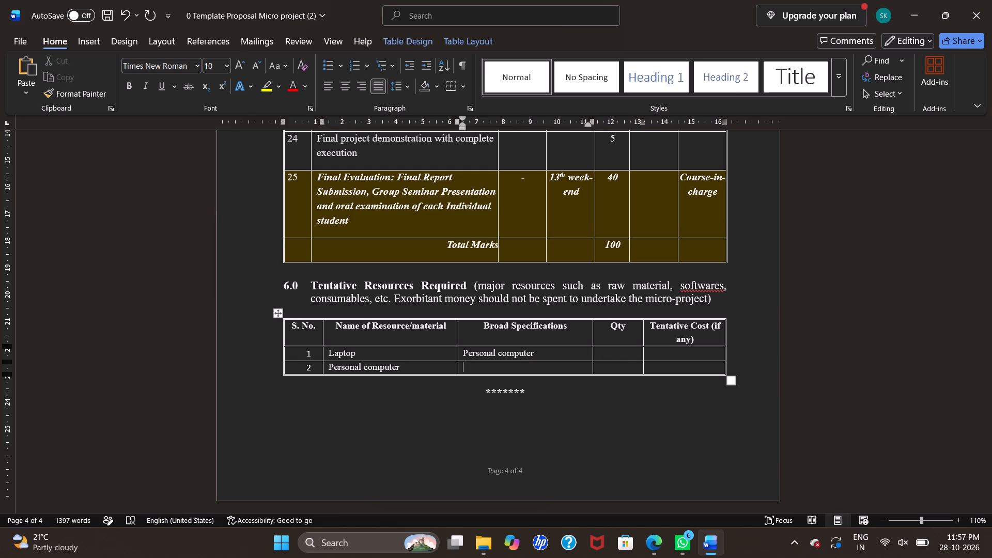
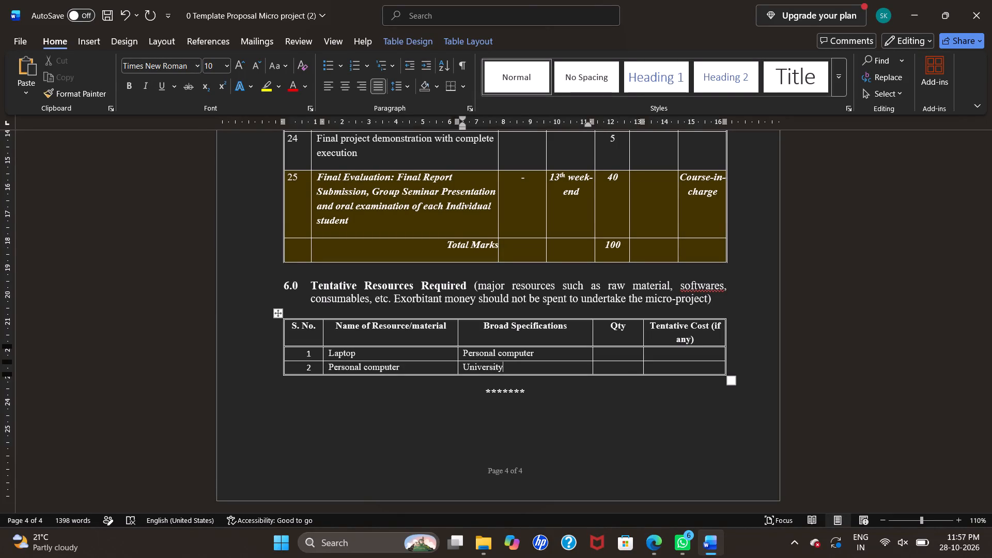
# Complete the Broad Specifications entry in row 2 of the resources table so it reads "University provided".
pyautogui.press('space')
pyautogui.write('provided')
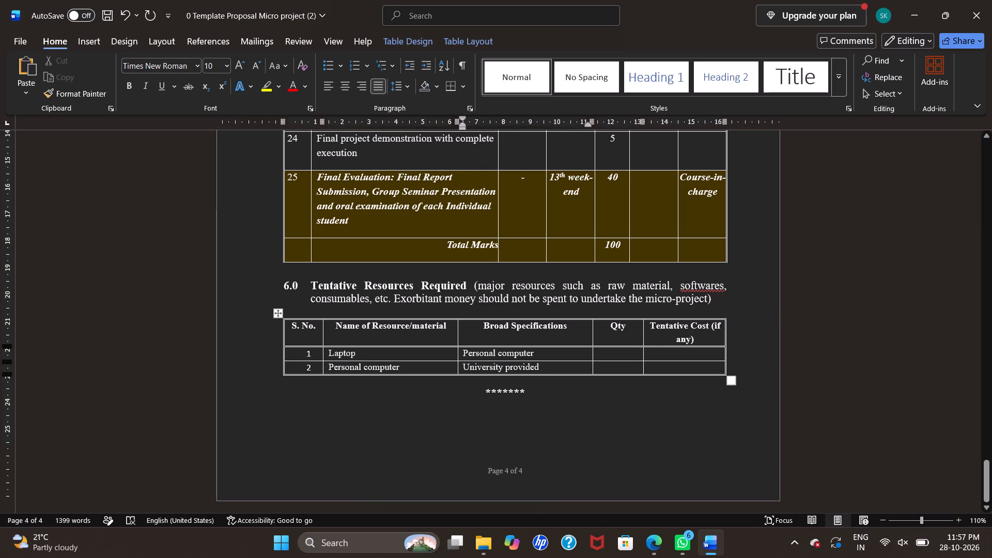
# Enter a quantity of 1 for both the Laptop and Personal computer rows of the resources table.
pyautogui.click(606, 359)
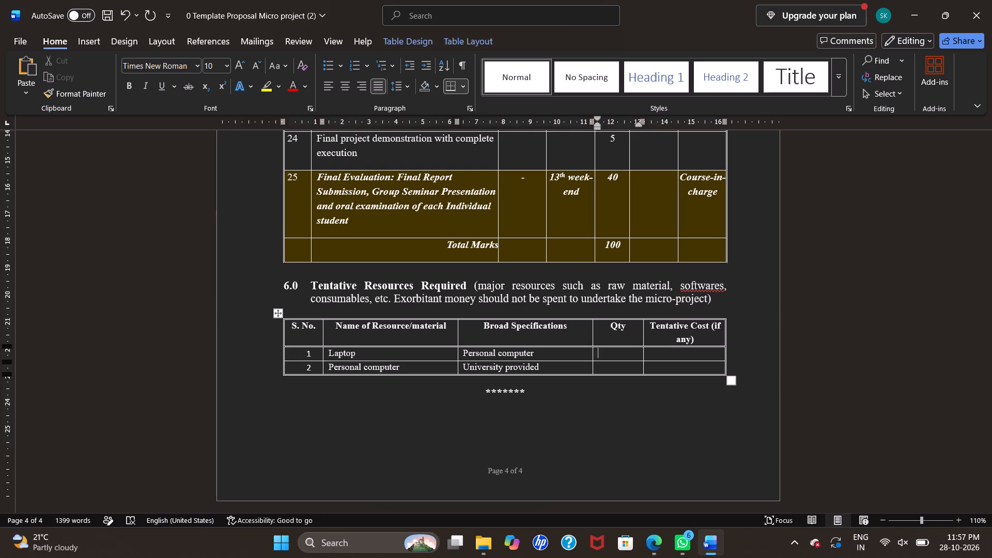
pyautogui.press('1')
pyautogui.press('Down')
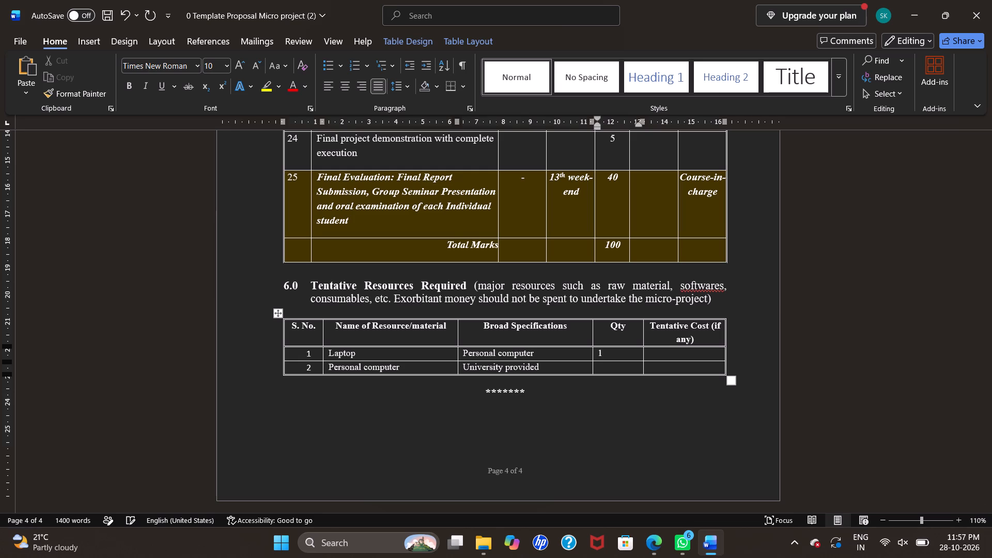
pyautogui.press('1')
# Enter a dash in the Tentative Cost cells of rows 2 and 1, padding each with leading spaces to centre it.
pyautogui.press('Right')
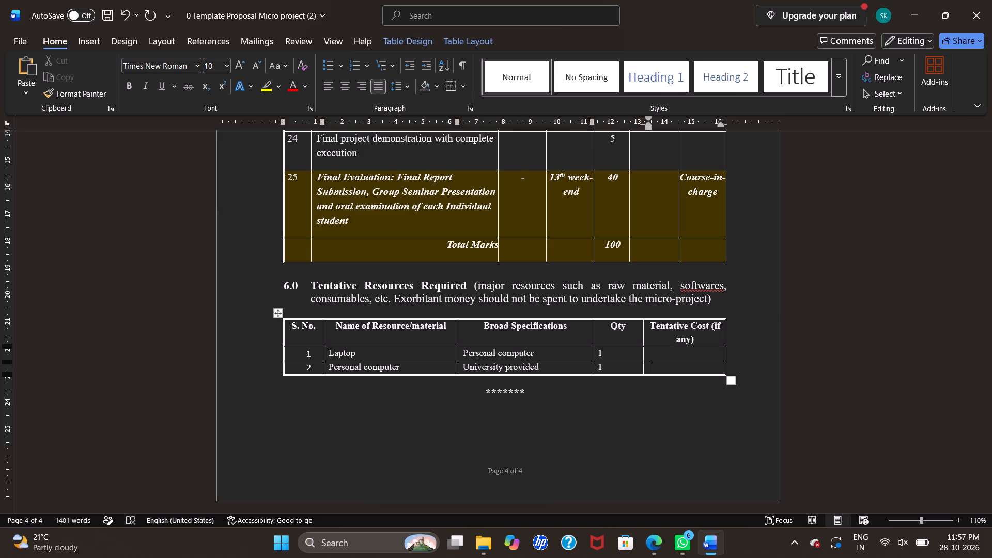
pyautogui.press('-')
pyautogui.press('Left')
pyautogui.press('space')
pyautogui.press('space')
pyautogui.press('space')
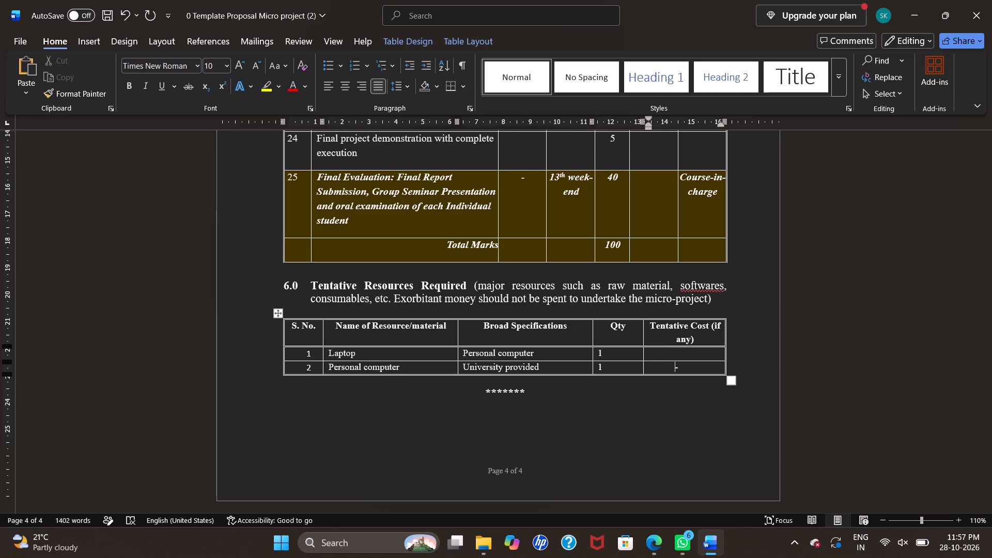
pyautogui.press('Up')
pyautogui.press('-')
pyautogui.press('Left')
pyautogui.press('space')
pyautogui.press('space')
pyautogui.press('space')
pyautogui.press('space')
pyautogui.press('space')
pyautogui.press('space')
pyautogui.press('space')
pyautogui.press('space')
pyautogui.press('space')
pyautogui.press('space')
pyautogui.press('space')
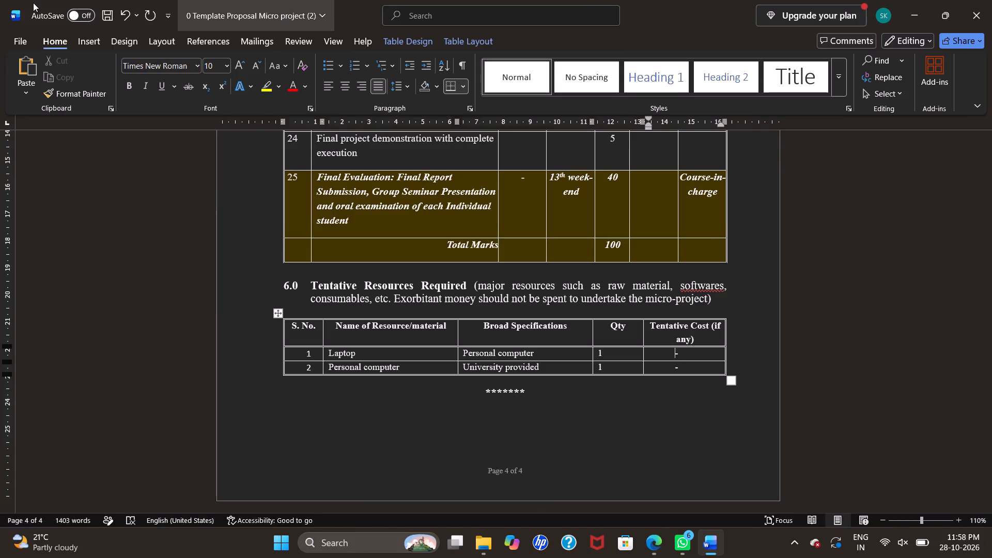
# Save the proposal as a Word document named "NMST PROPOSAL" in the Documents folder.
pyautogui.click(17, 41)
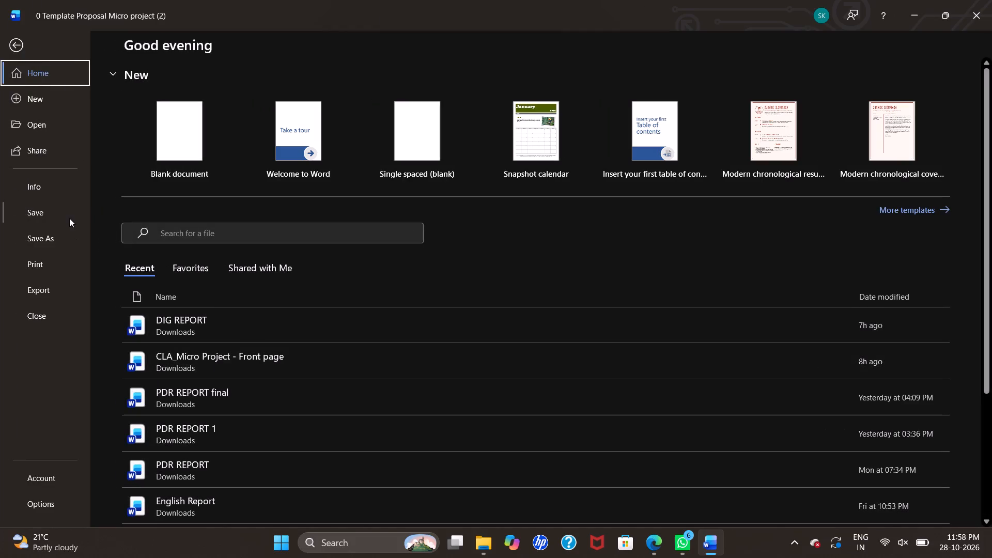
pyautogui.click(49, 230)
pyautogui.click(164, 278)
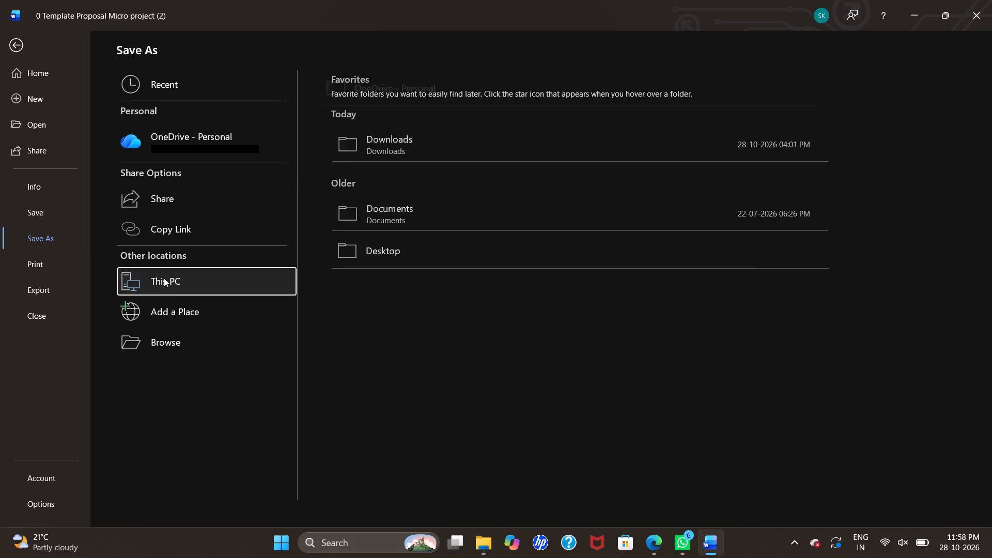
pyautogui.click(374, 212)
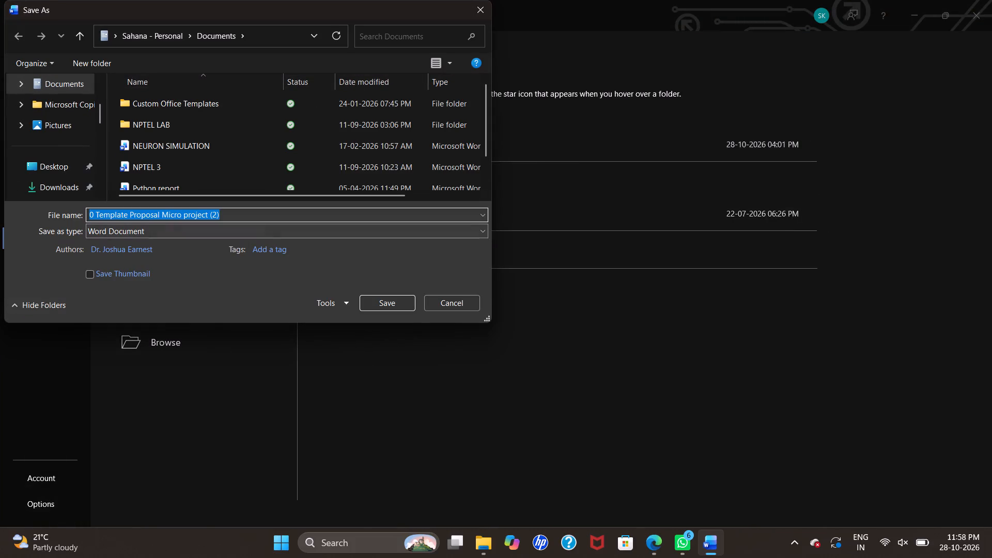
pyautogui.press('BackSpace')
pyautogui.write('NMST PROPOSAL')
pyautogui.press('Return')
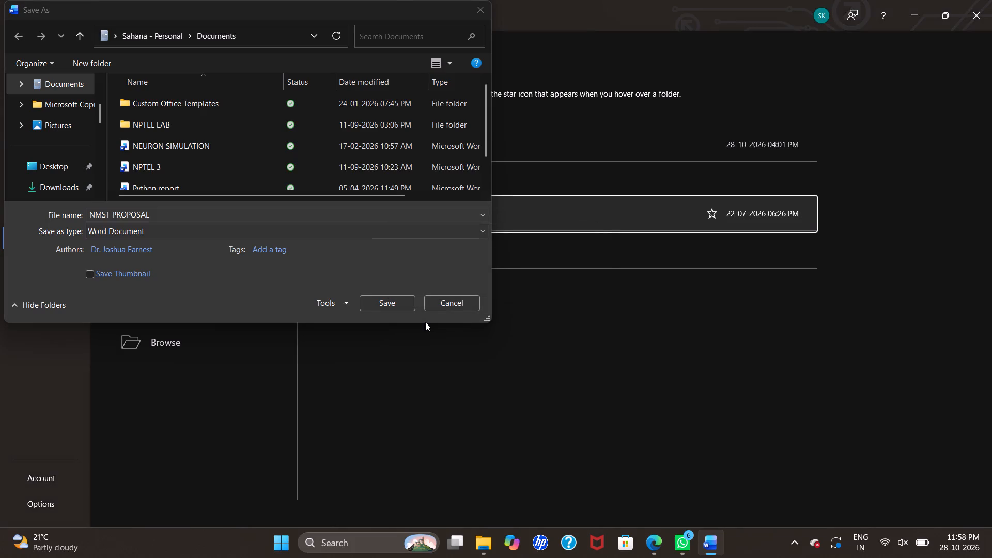
pyautogui.click(398, 305)
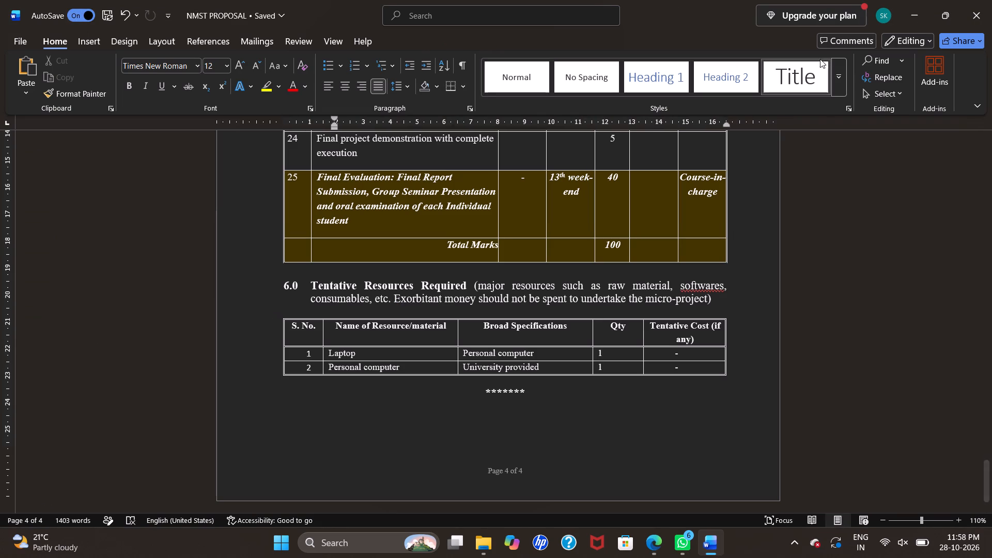
# Close the saved NMST PROPOSAL document.
pyautogui.click(991, 16)
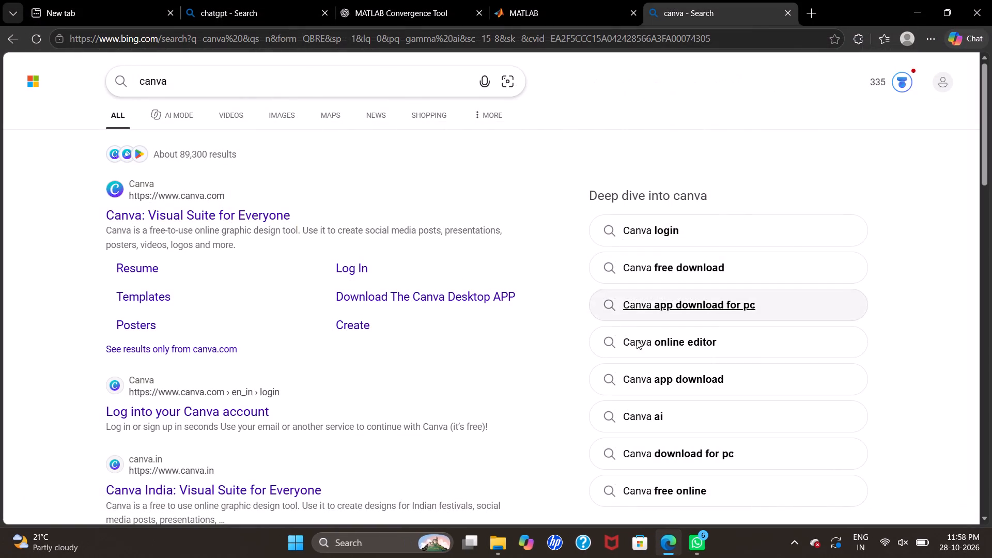
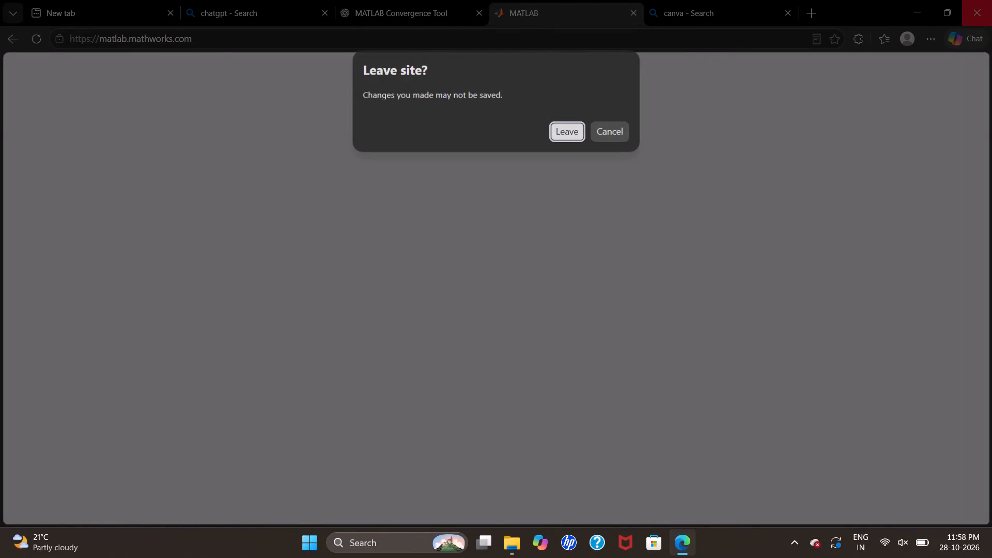
# Leave the MATLAB site to finish closing the browser, and close the Downloads folder window.
pyautogui.click(565, 123)
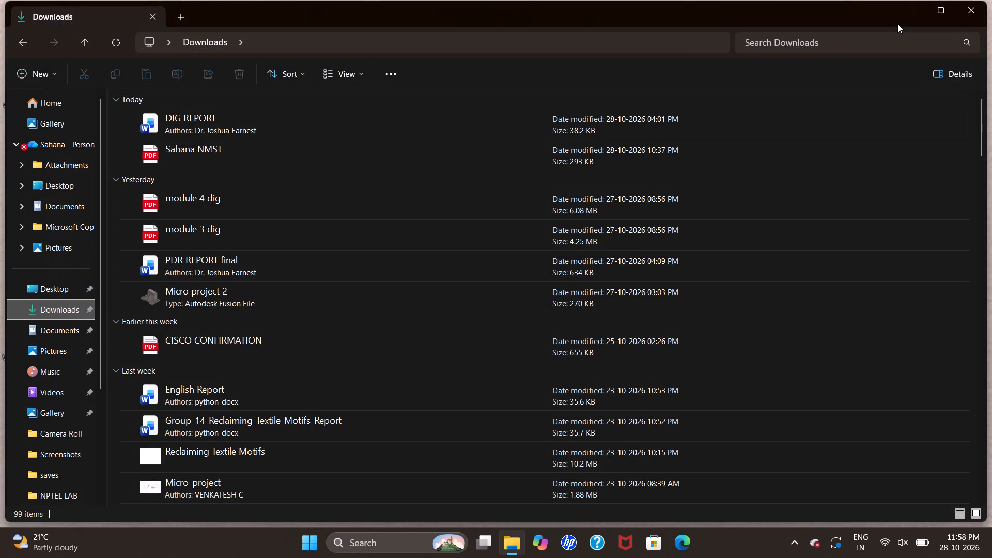
pyautogui.click(970, 12)
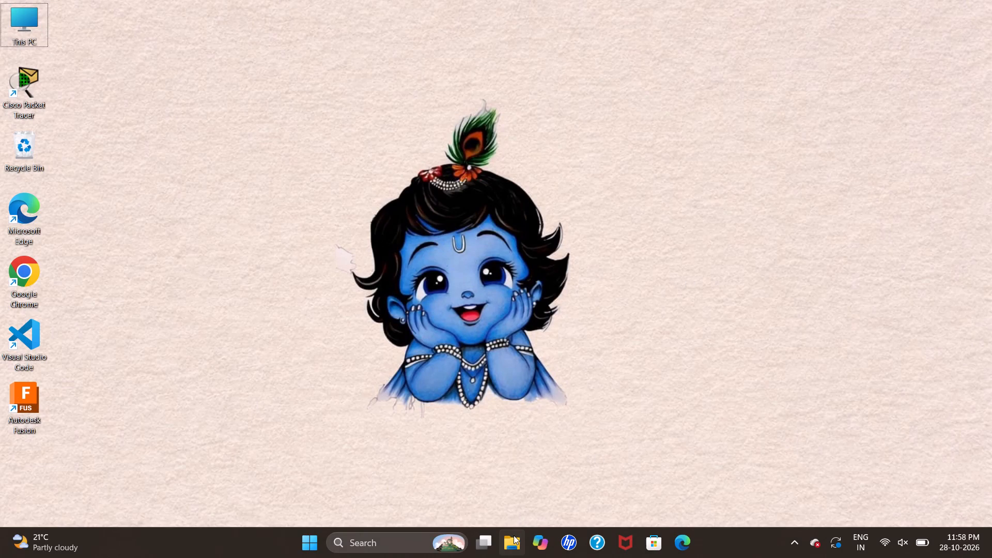
# Reopen NMST PROPOSAL from the recent files, review it from the title through the resources table, and close it.
pyautogui.click(514, 535)
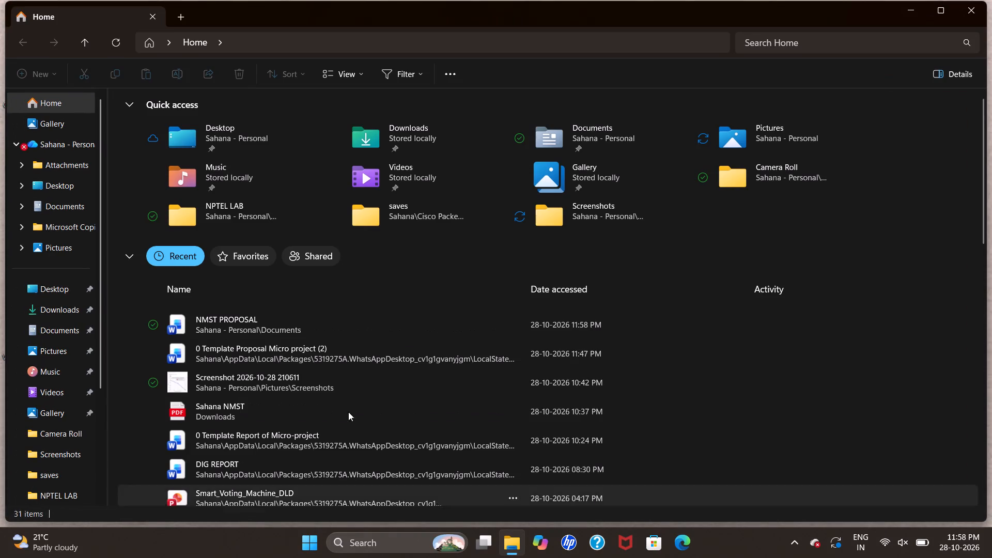
pyautogui.doubleClick(270, 325)
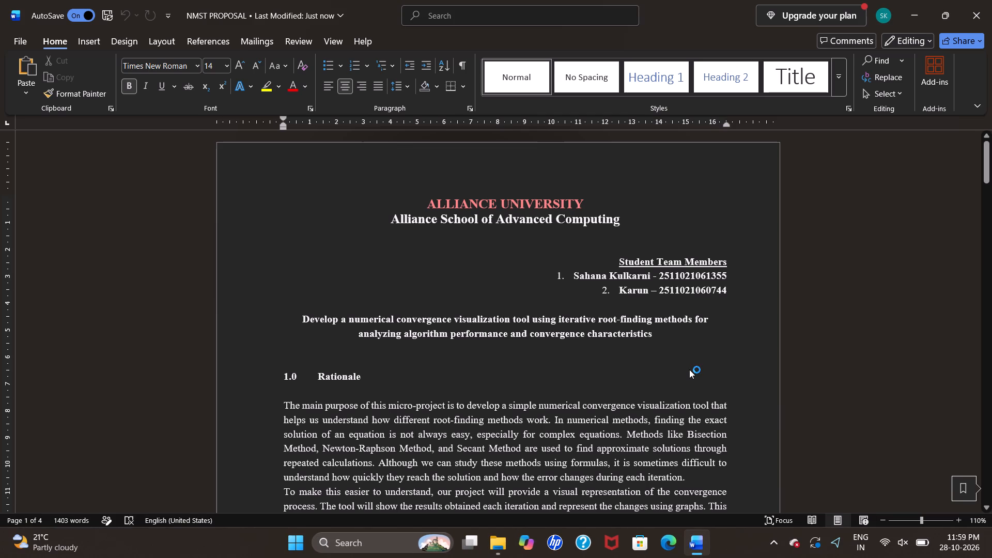
pyautogui.scroll(-1, 699, 370)
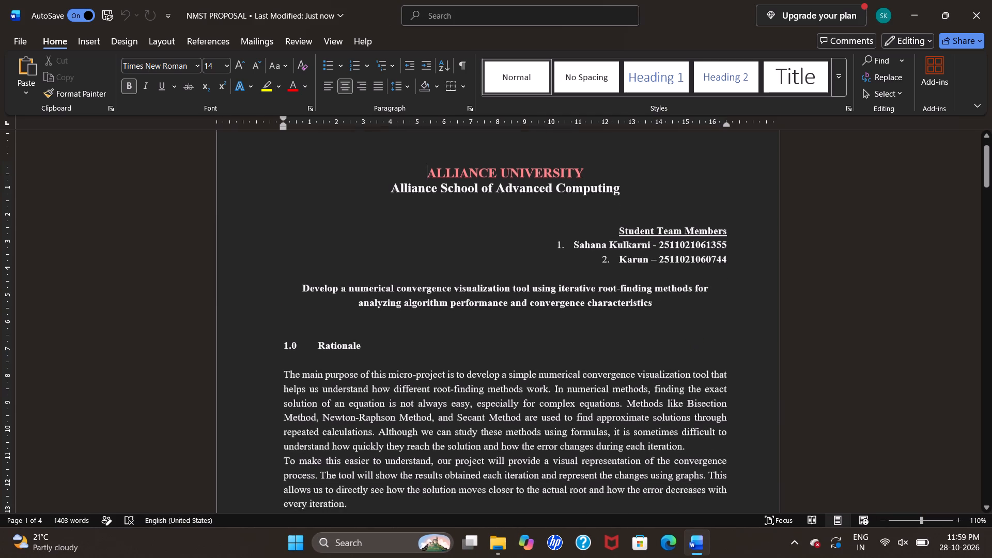
pyautogui.scroll(-1, 699, 370)
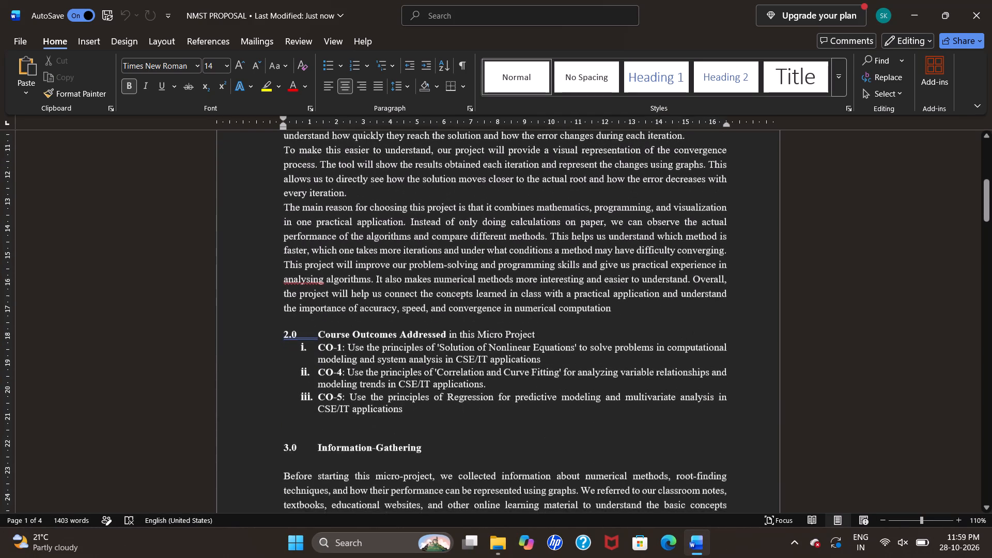
pyautogui.scroll(-4, 699, 370)
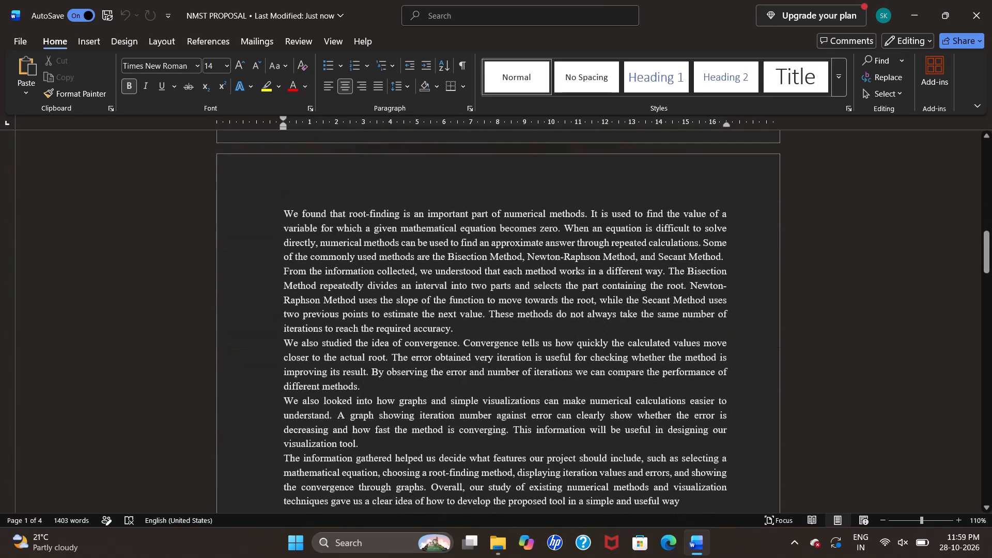
pyautogui.scroll(-2, 699, 370)
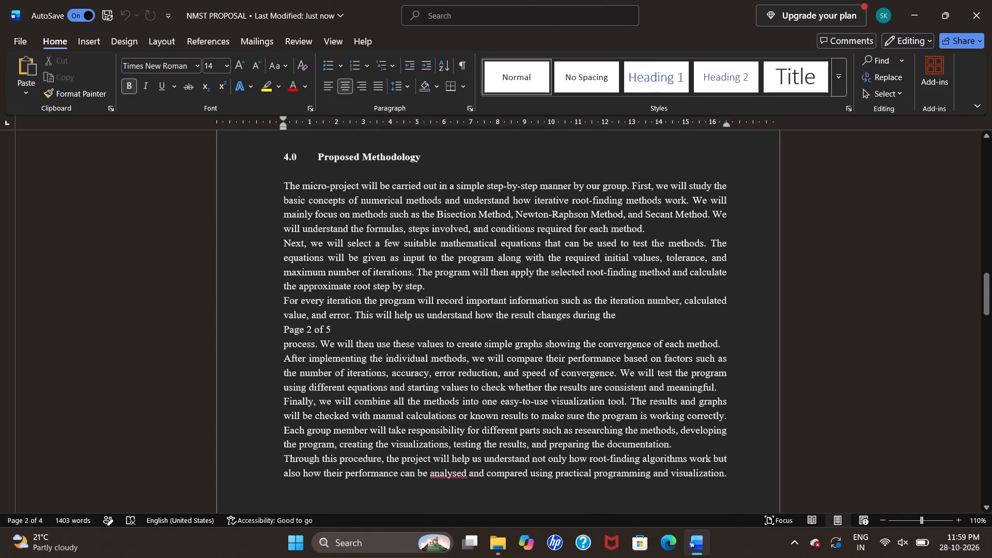
pyautogui.scroll(-4, 790, 351)
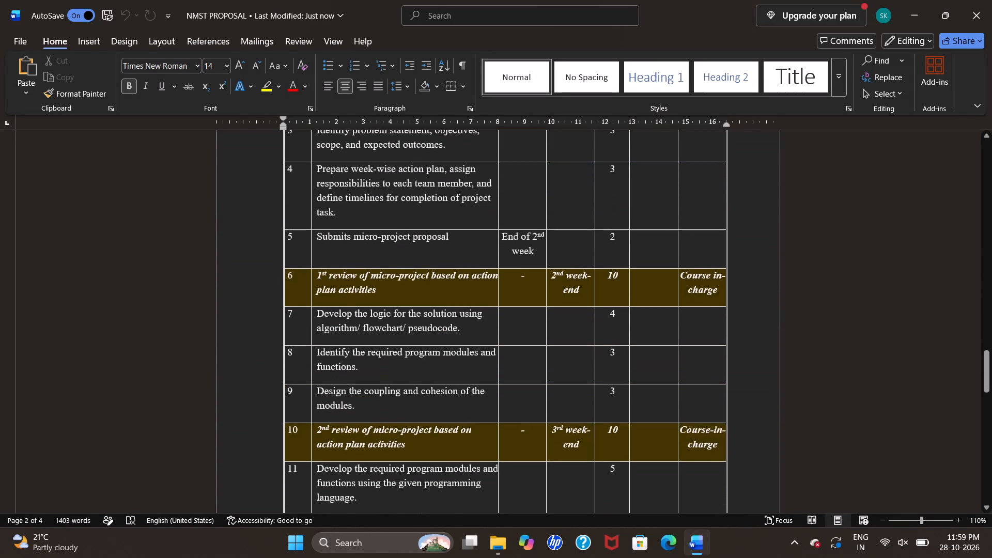
pyautogui.scroll(-4, 790, 351)
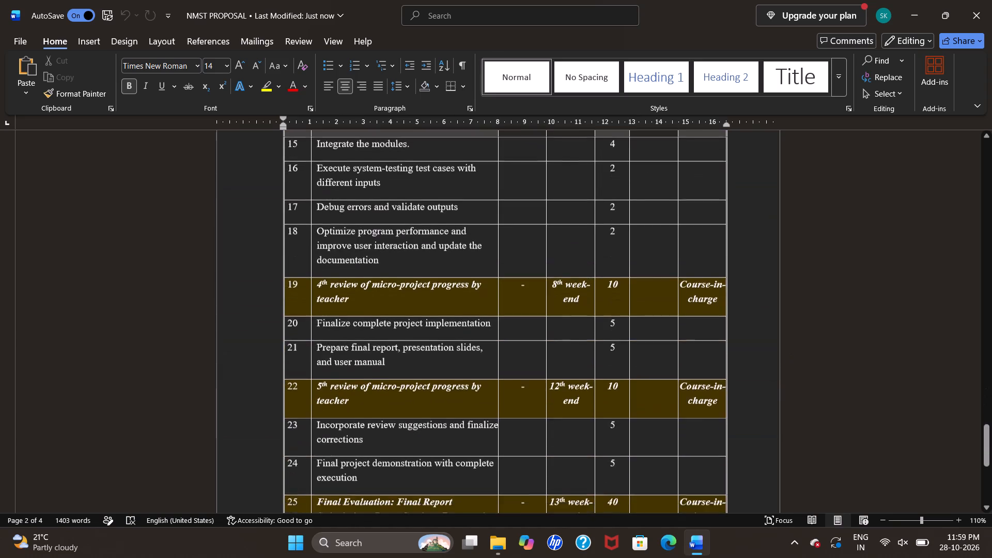
pyautogui.scroll(-3, 790, 351)
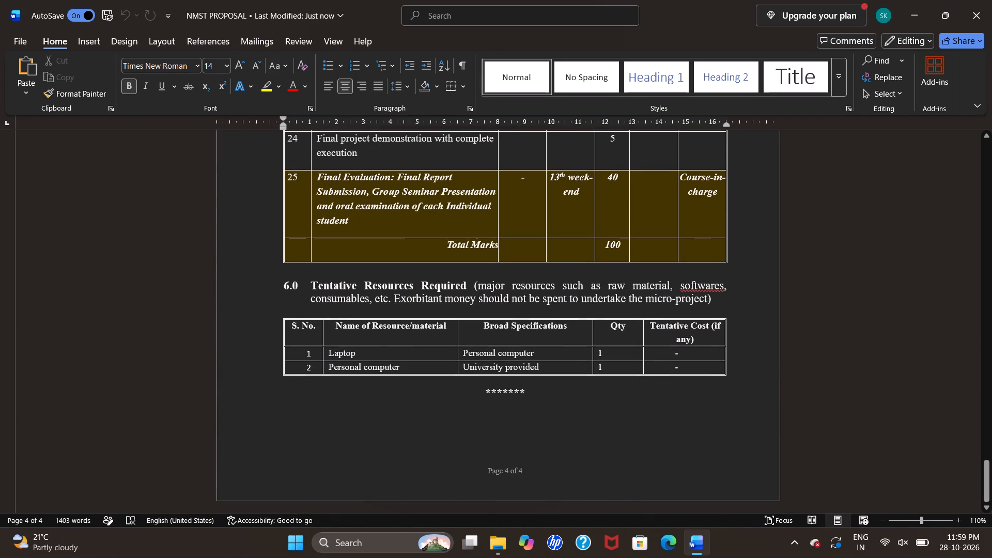
pyautogui.click(988, 5)
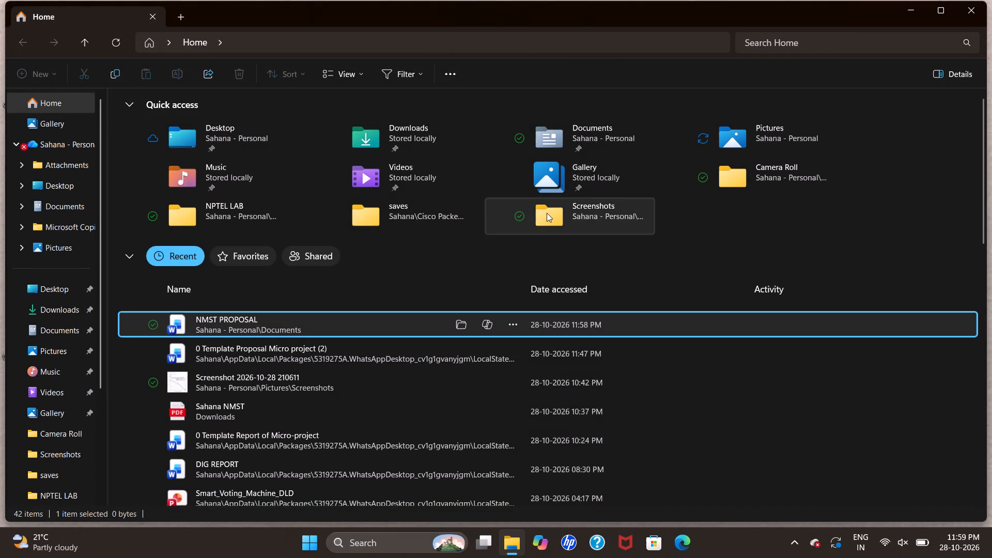
# Copy the NMST PROPOSAL file from the recent files.
pyautogui.click(122, 75)
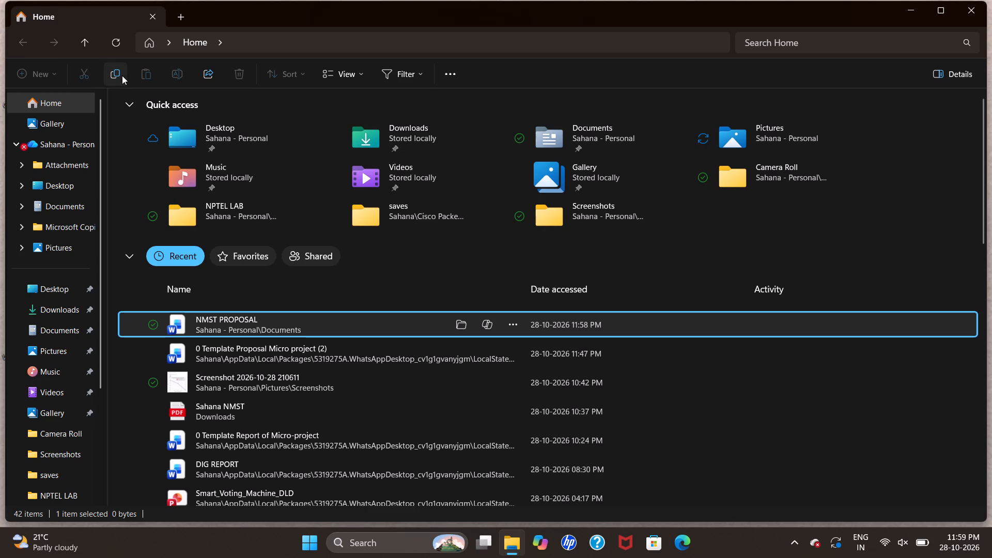
# Open the Windows search.
pyautogui.click(366, 542)
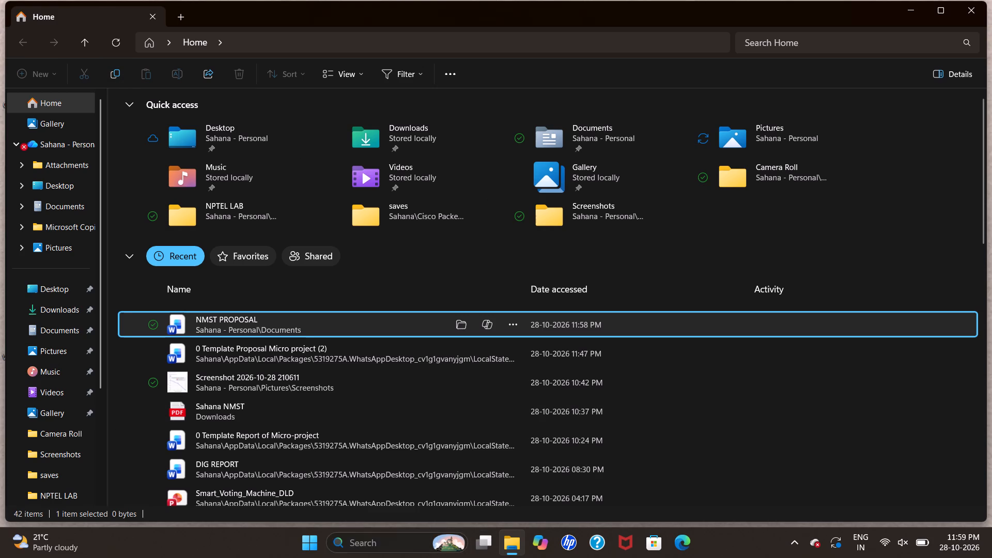
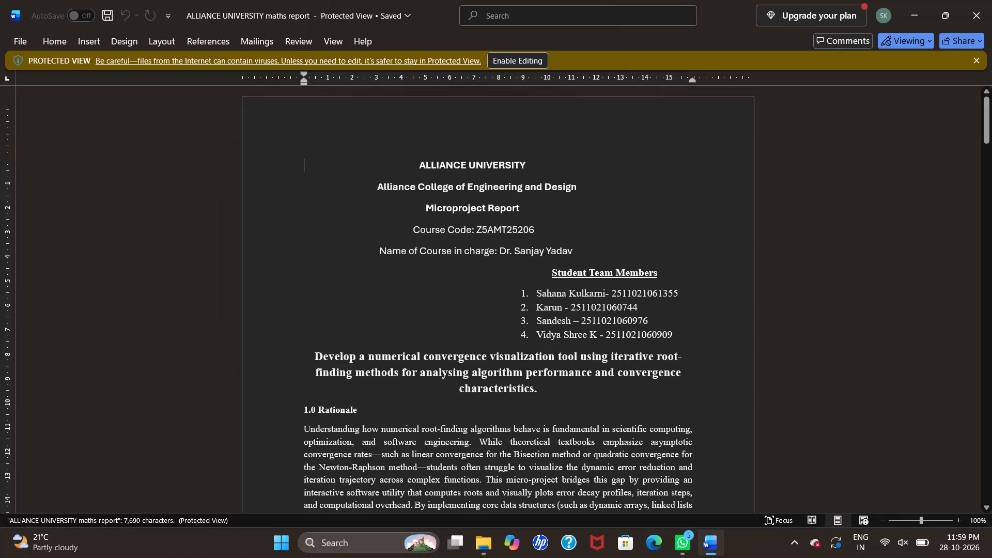
# Review the maths report's opening pages, from the title and rationale to the start of Information Collection, dismissing the WhatsApp notification.
pyautogui.scroll(-4, 685, 334)
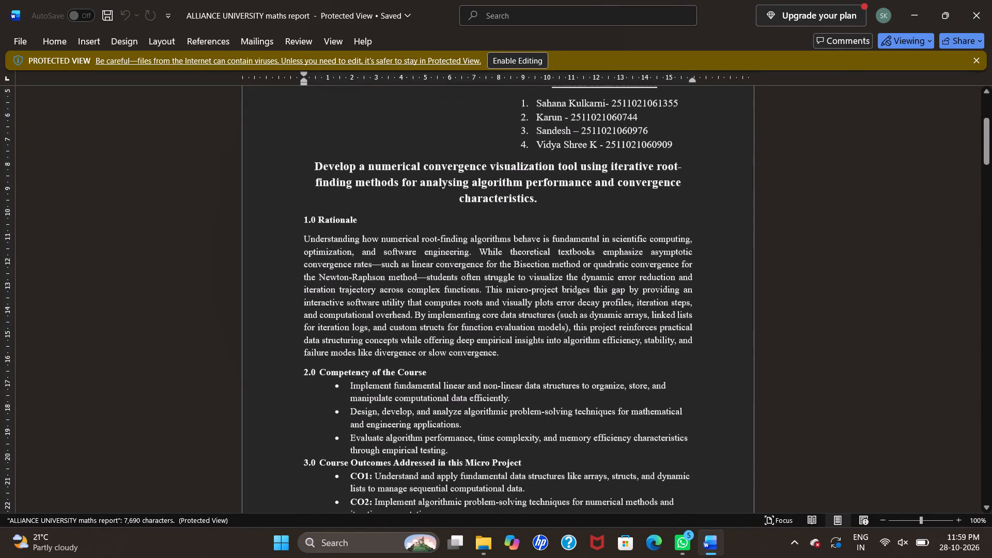
pyautogui.scroll(1, 701, 338)
pyautogui.scroll(-3, 701, 338)
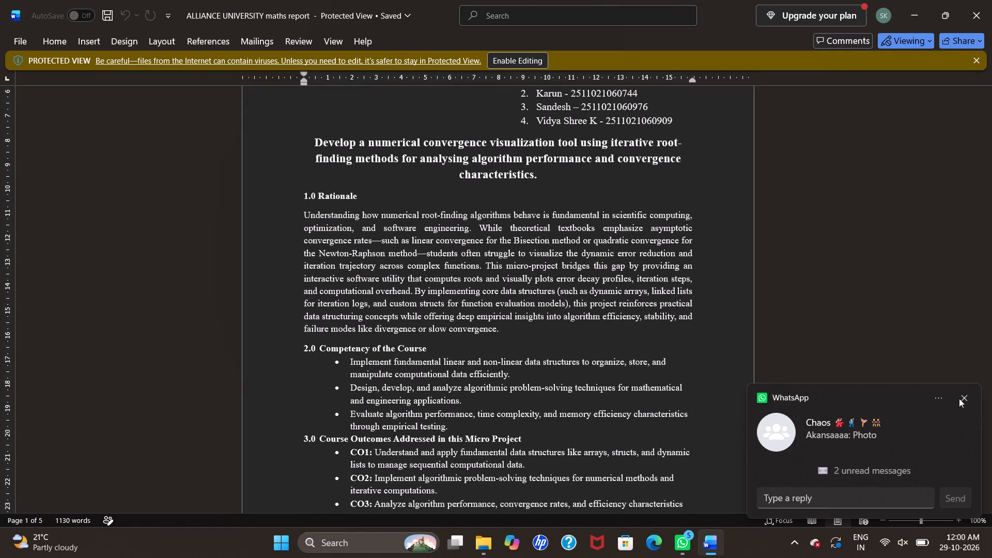
pyautogui.click(965, 397)
pyautogui.scroll(-1, 816, 325)
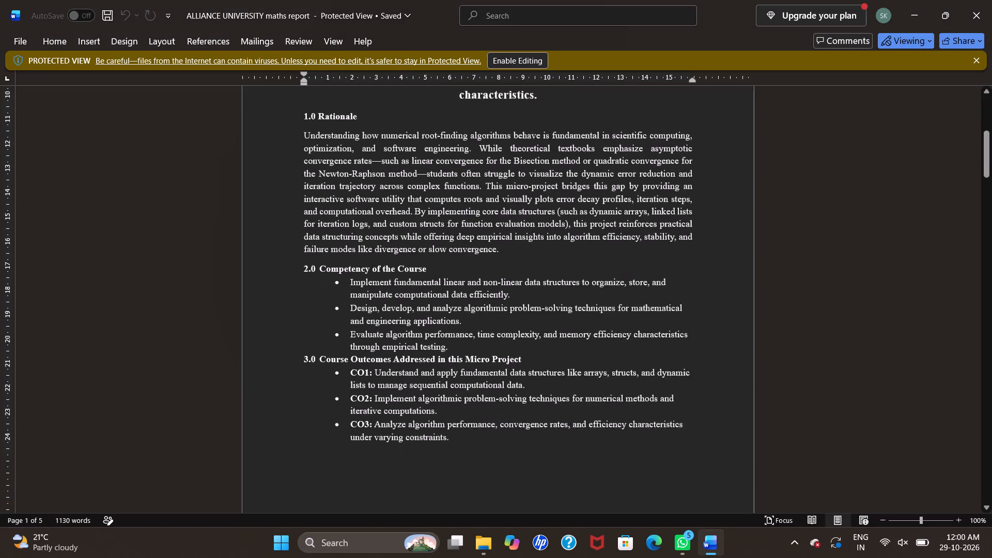
pyautogui.scroll(-2, 816, 325)
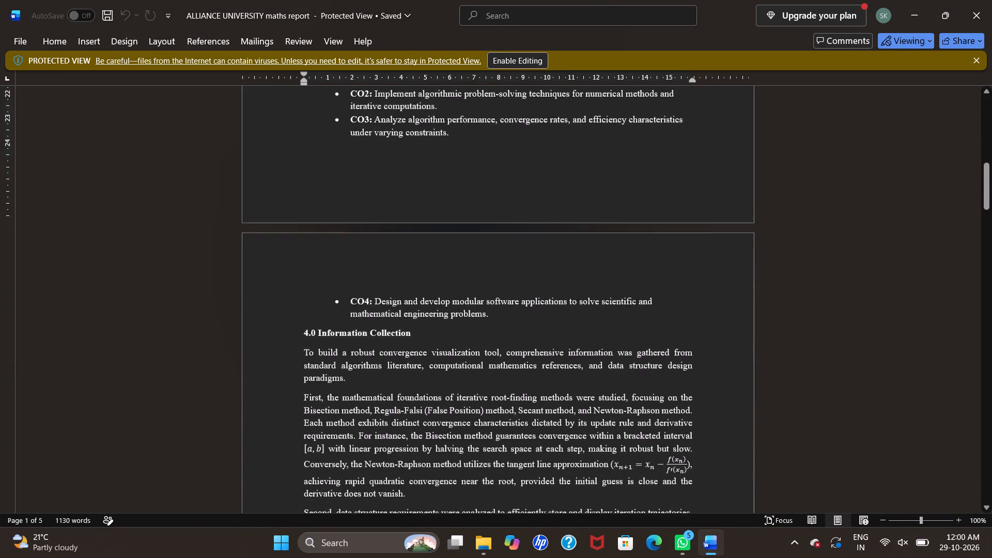
pyautogui.scroll(-1, 816, 325)
pyautogui.scroll(3, 816, 325)
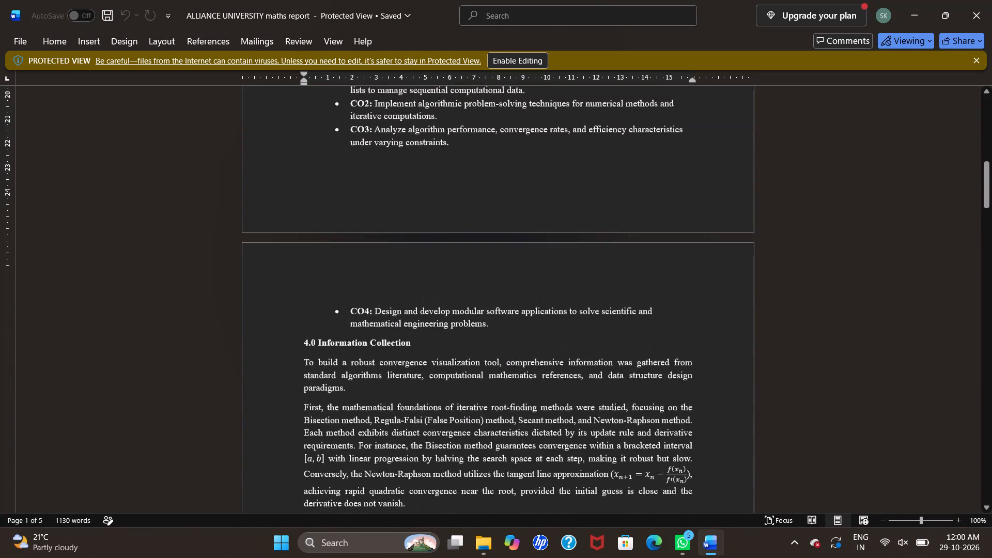
pyautogui.scroll(3, 816, 325)
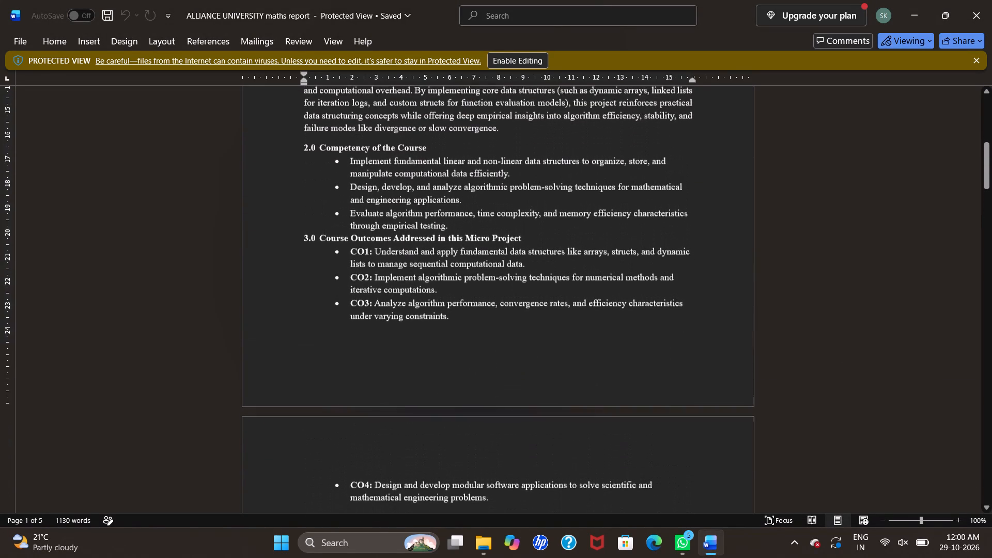
pyautogui.scroll(1, 816, 325)
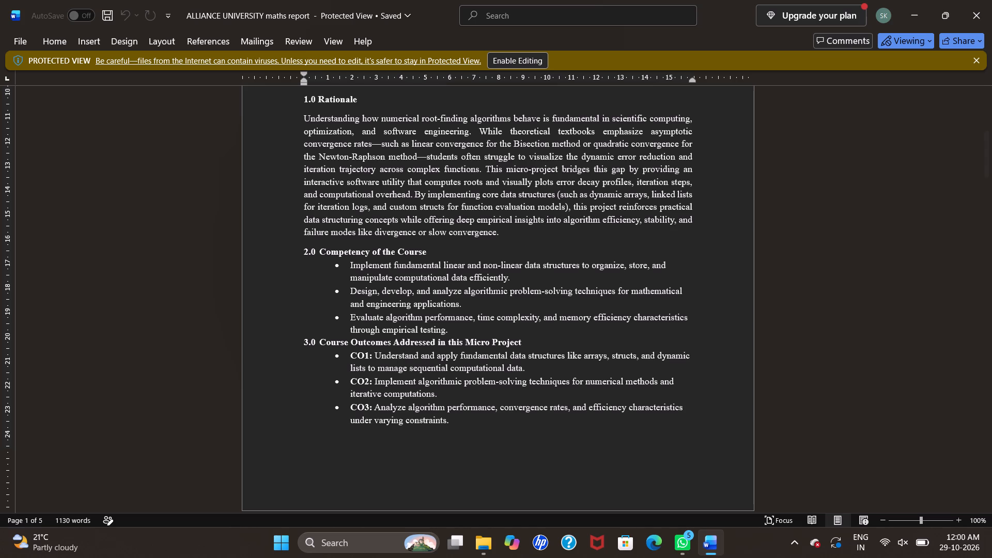
# Read the rest of the maths report, from the course outcomes through theory, methodology and MATLAB code to the output graph.
pyautogui.scroll(-2, 572, 393)
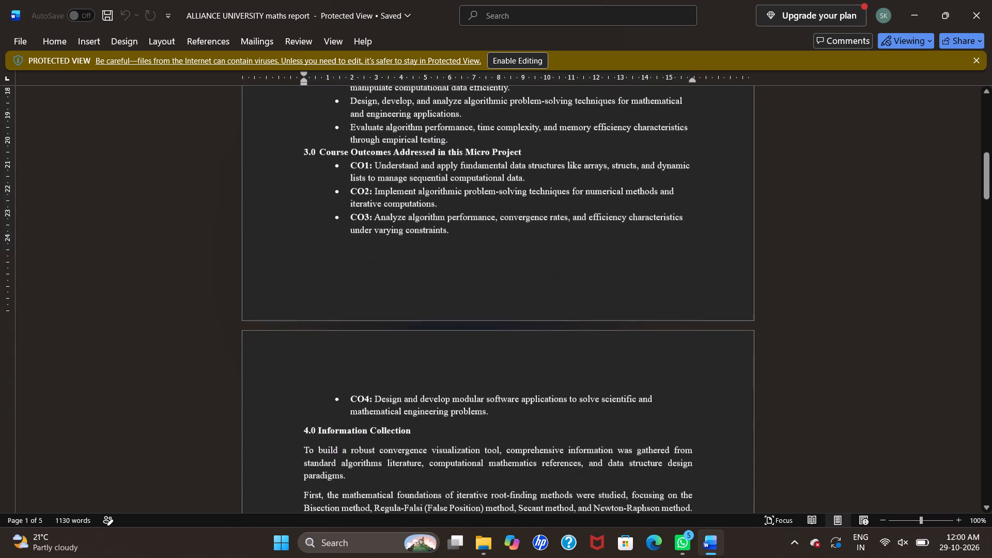
pyautogui.scroll(-1, 572, 393)
pyautogui.scroll(1, 572, 393)
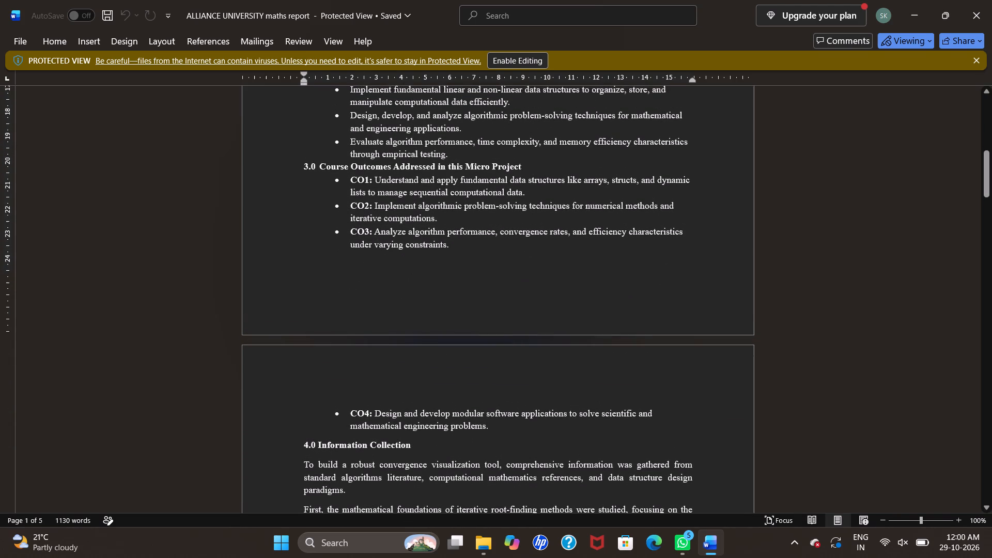
pyautogui.scroll(-4, 572, 393)
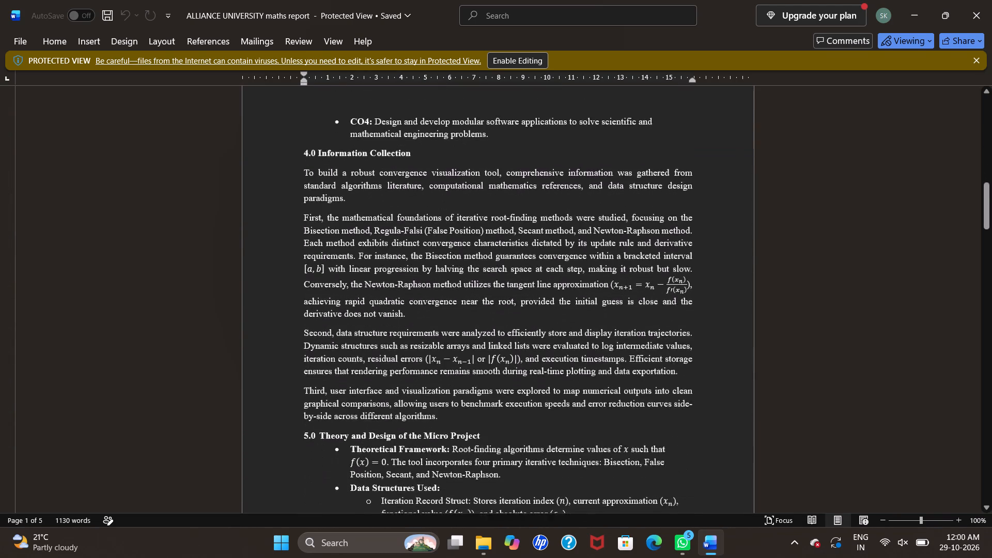
pyautogui.scroll(-5, 572, 393)
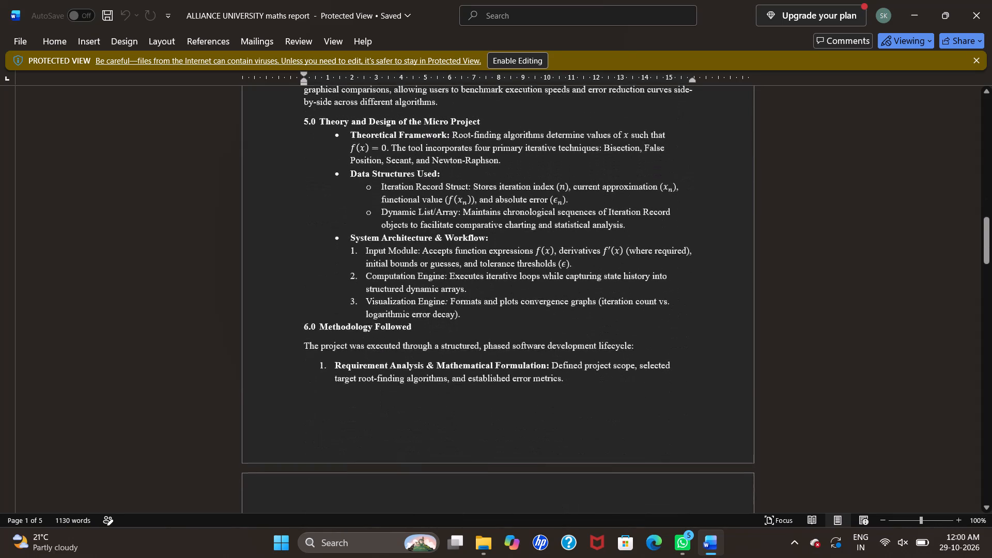
pyautogui.scroll(-3, 572, 393)
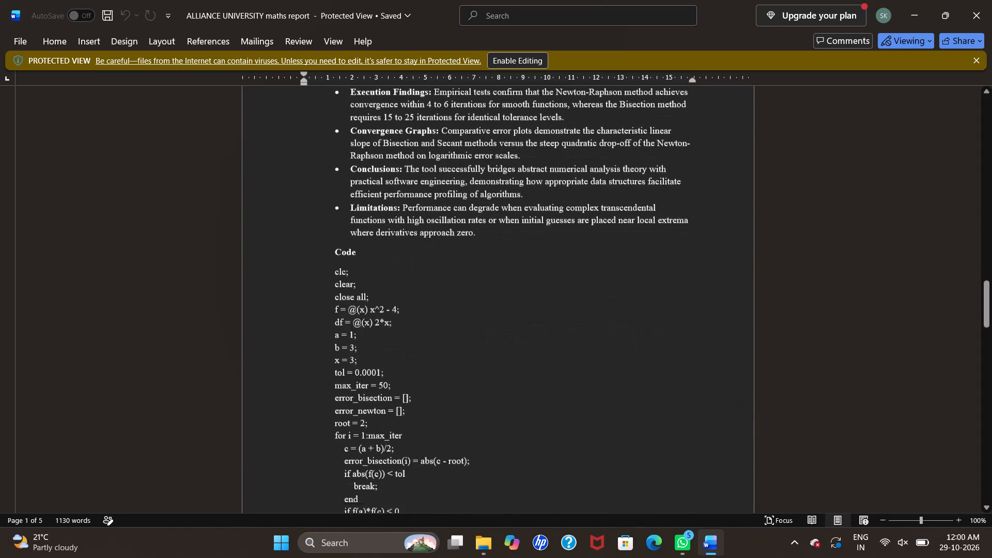
pyautogui.scroll(-3, 572, 393)
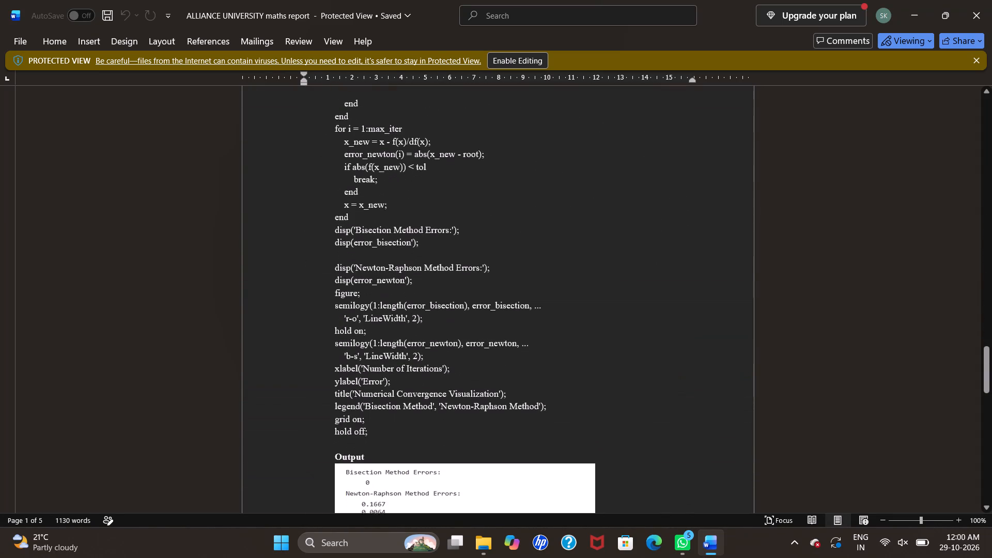
pyautogui.scroll(-1, 572, 393)
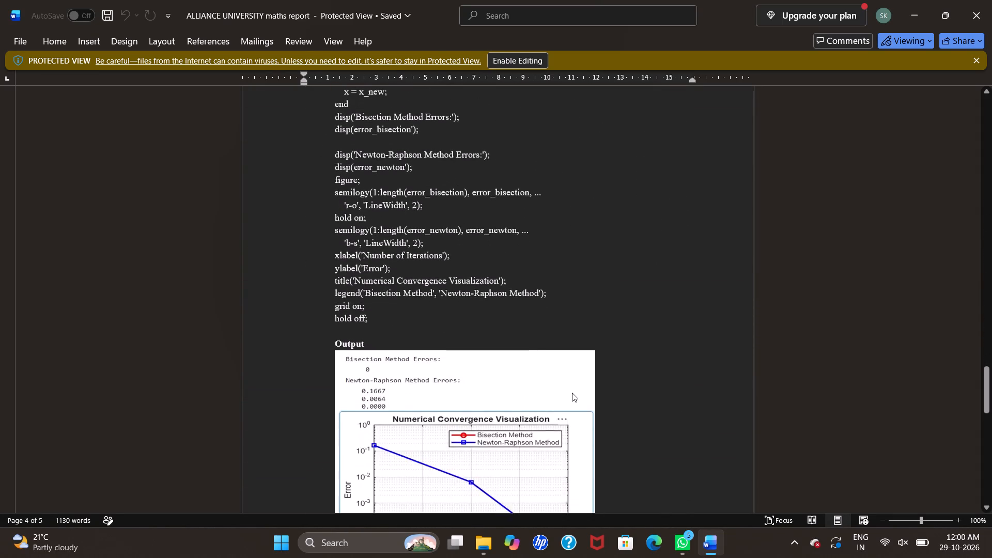
pyautogui.scroll(-1, 572, 393)
# Go back through the maths report and recheck the title page, rationale, course outcomes and Information Collection section.
pyautogui.scroll(2, 572, 393)
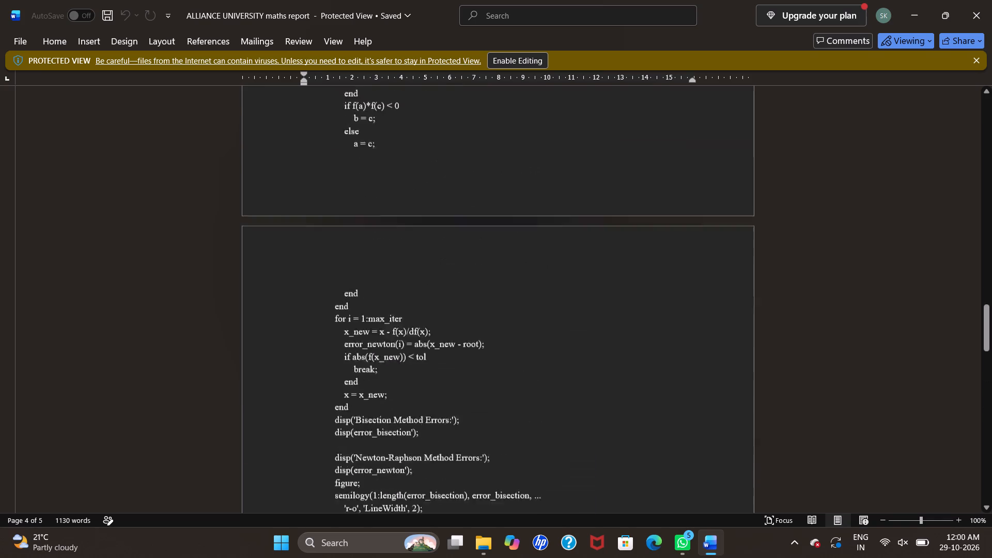
pyautogui.scroll(3, 572, 393)
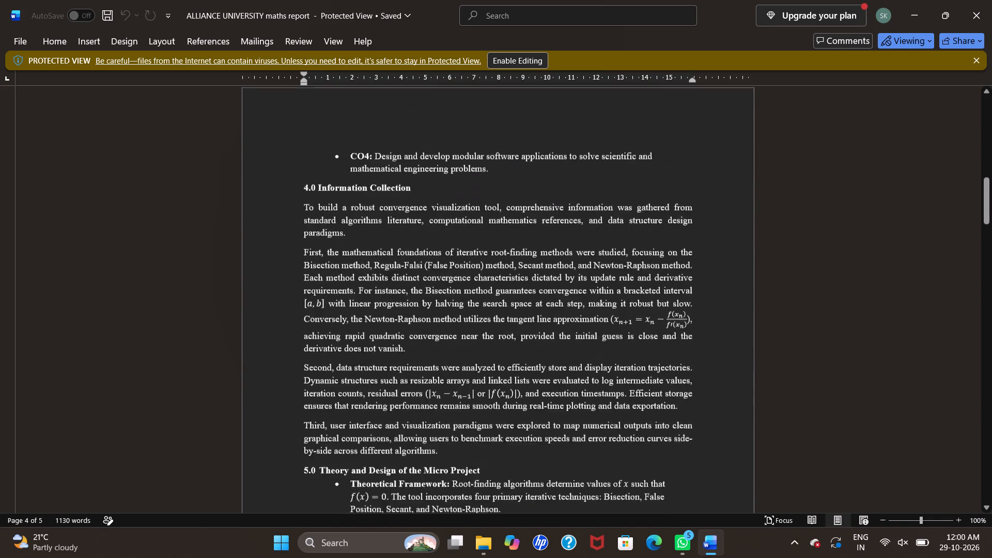
pyautogui.scroll(2, 572, 393)
pyautogui.scroll(-1, 572, 393)
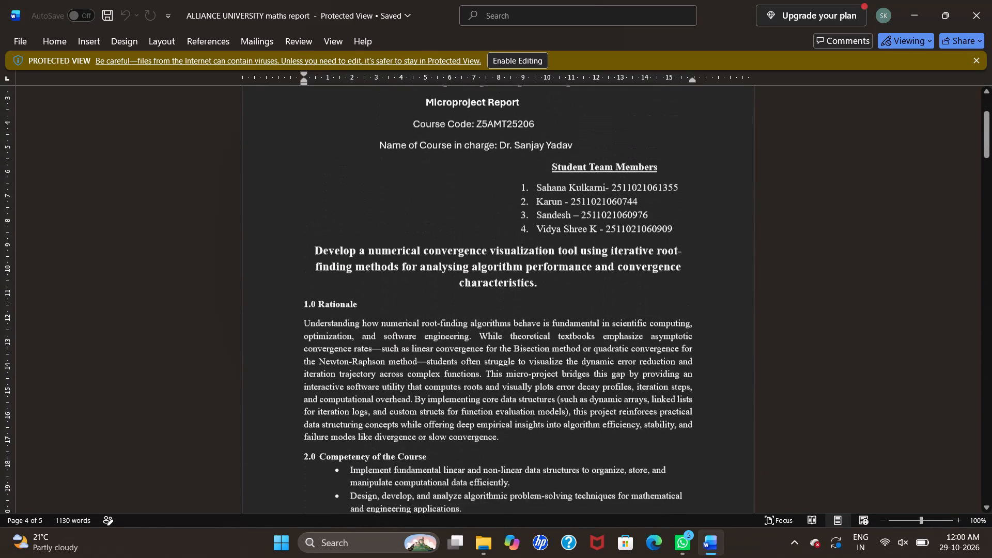
pyautogui.scroll(-3, 572, 393)
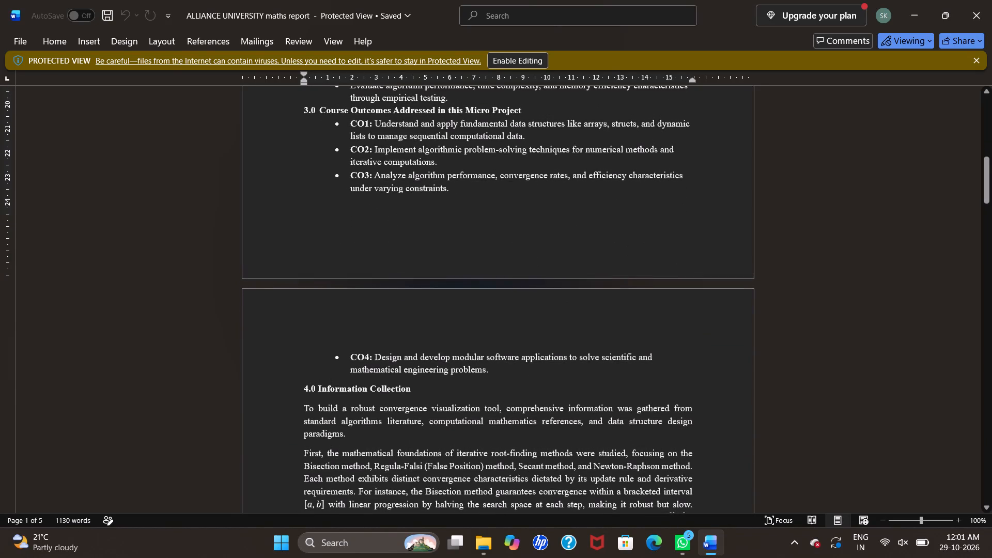
pyautogui.scroll(7, 566, 314)
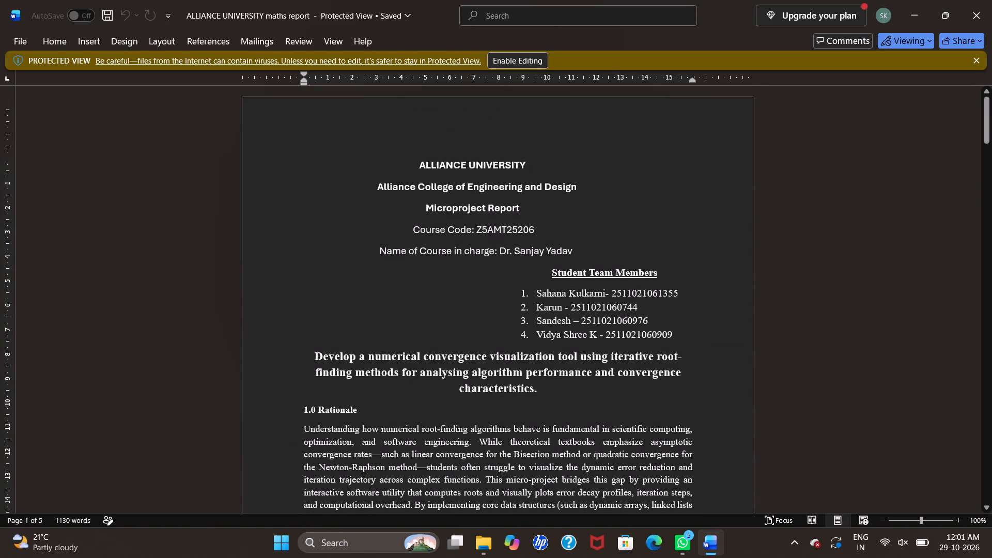